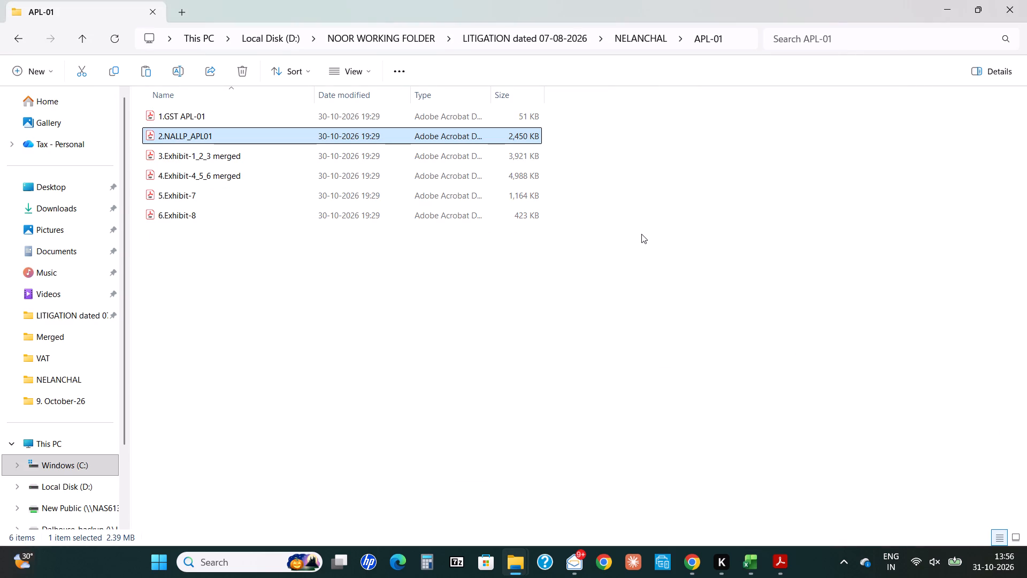
pyautogui.hotkey('alt', 'Tab')
pyautogui.hotkey('alt', 'Tab')
pyautogui.hotkey('alt', 'Tab')
pyautogui.hotkey('ctrl', 'w')
pyautogui.press('Escape')
pyautogui.press('Escape')
pyautogui.press('Down')
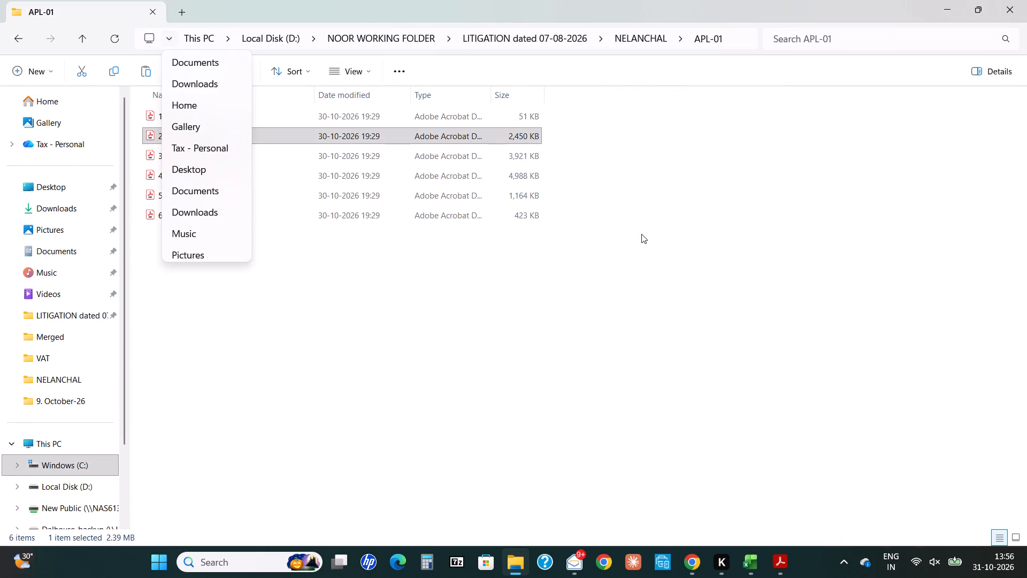
pyautogui.press('Escape')
pyautogui.press('Tab')
pyautogui.press('Tab')
pyautogui.press('Down')
pyautogui.press('Return')
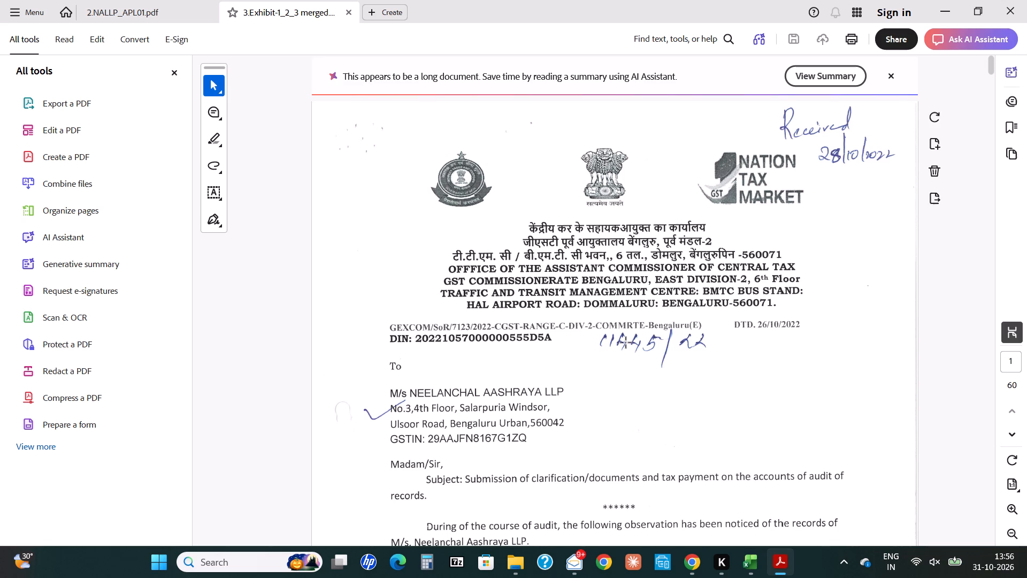
pyautogui.scroll(-2, 626, 343)
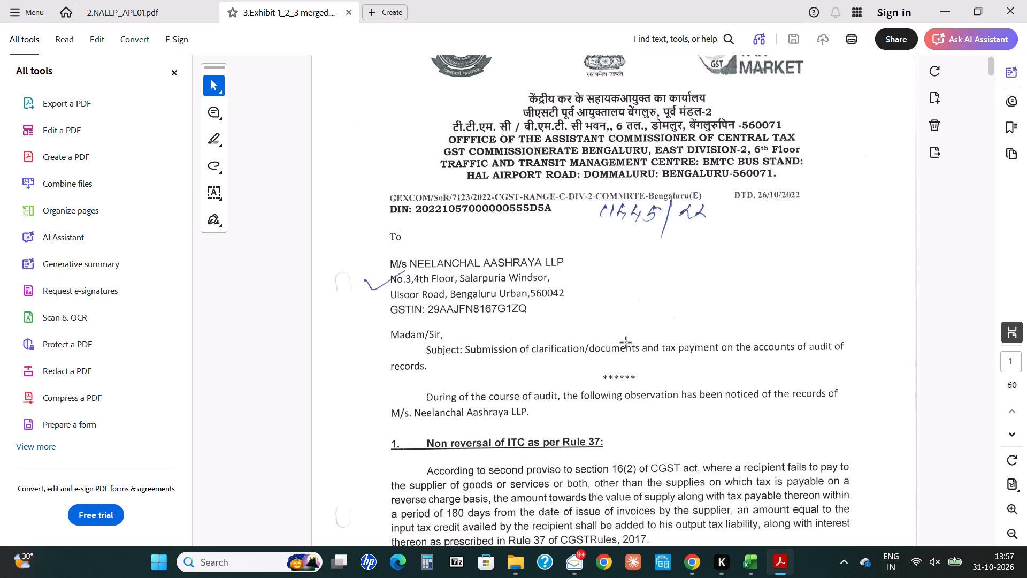
# Examine the numbered facts on page 7 of 2.NALLP_APL01 for the notice and reply dates.
pyautogui.hotkey('ctrl', 'Tab')
pyautogui.scroll(-10, 626, 343)
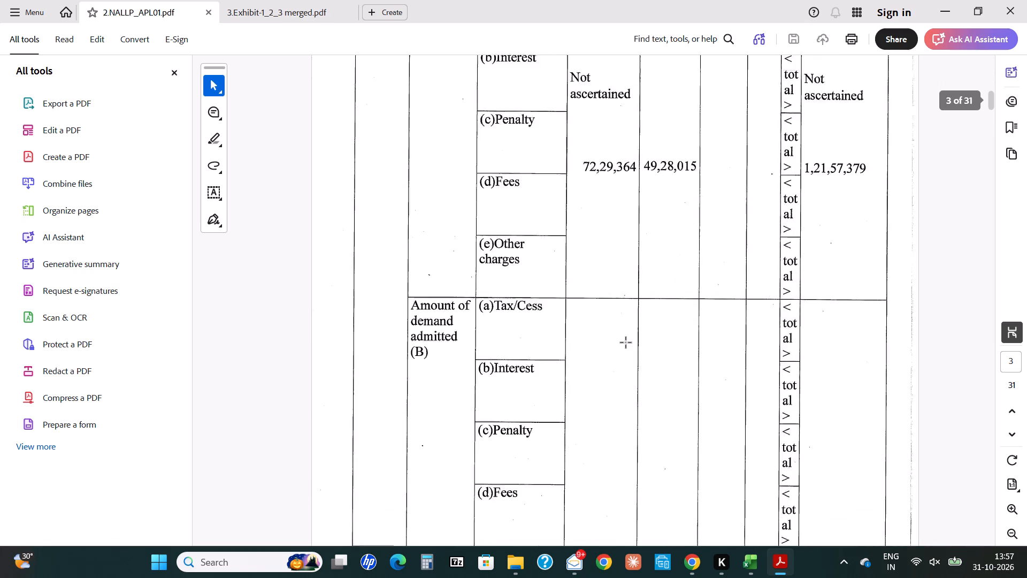
pyautogui.scroll(-4, 626, 343)
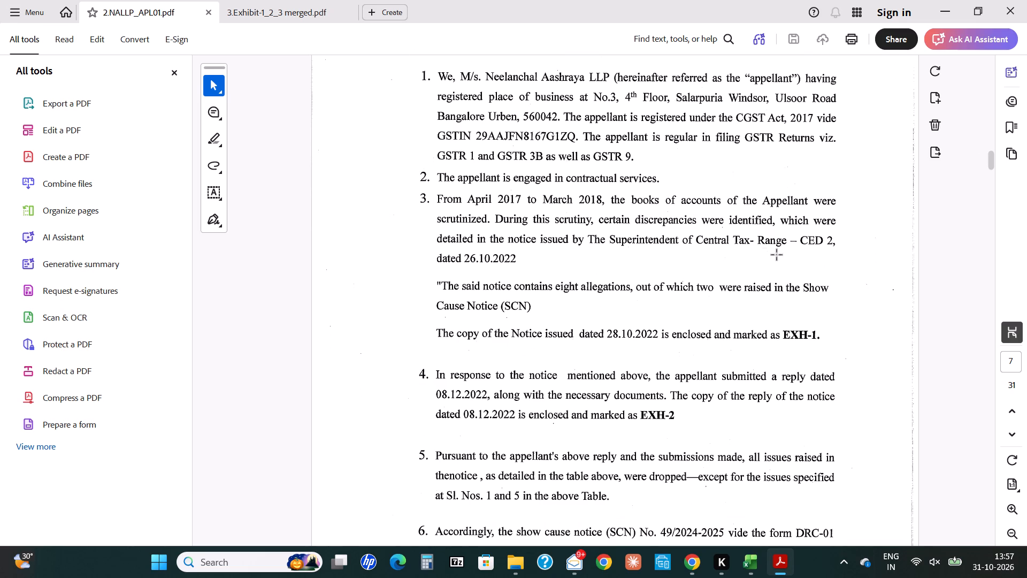
# Read through the audit notice on pages 1 to 4 of 3.Exhibit-1_2_3 merged, checking its date, observations and signatory.
pyautogui.click(306, 14)
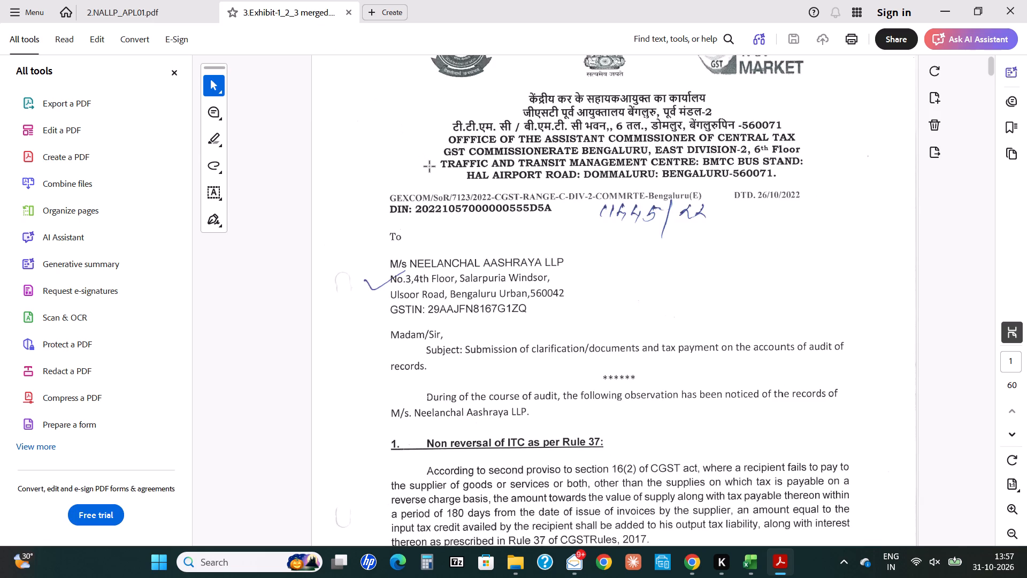
pyautogui.scroll(-1, 561, 205)
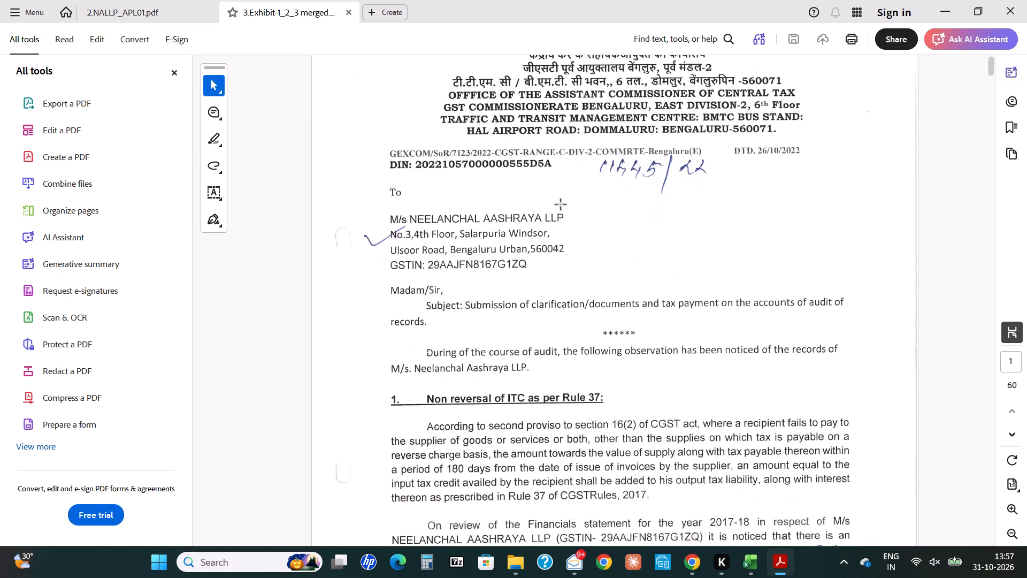
pyautogui.scroll(-4, 561, 205)
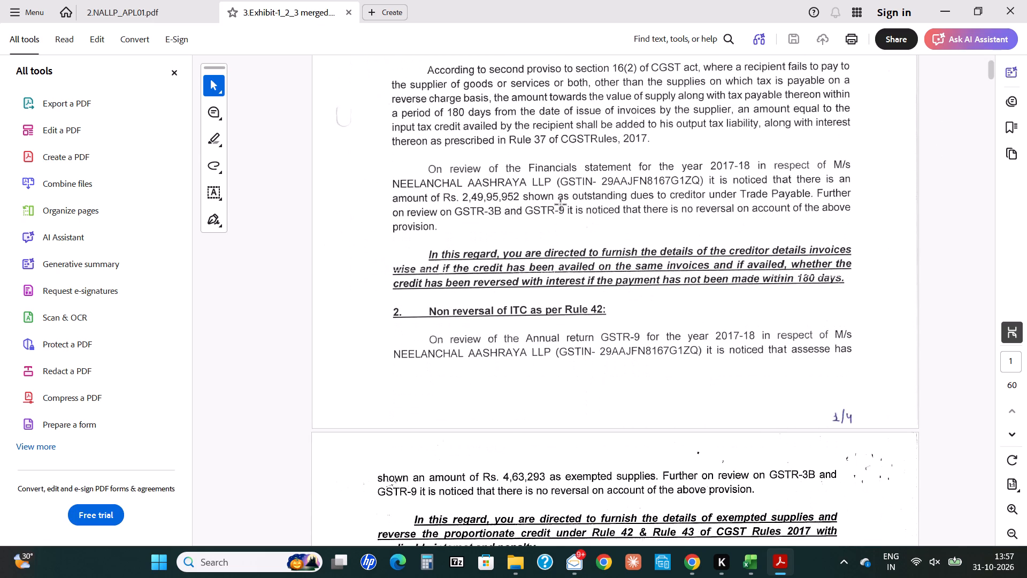
pyautogui.scroll(-11, 561, 205)
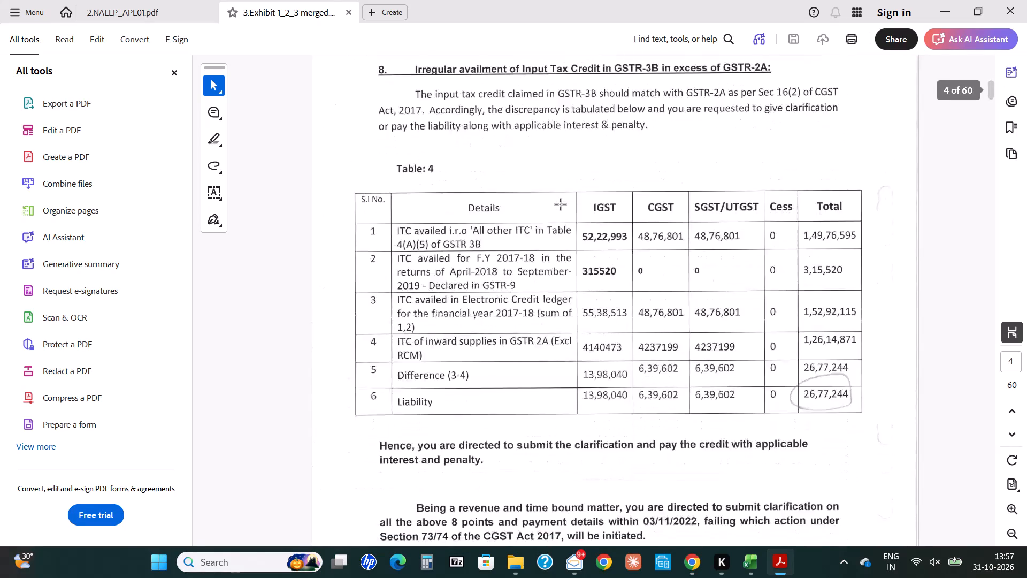
pyautogui.scroll(-2, 561, 205)
pyautogui.scroll(1, 561, 205)
pyautogui.scroll(-1, 561, 205)
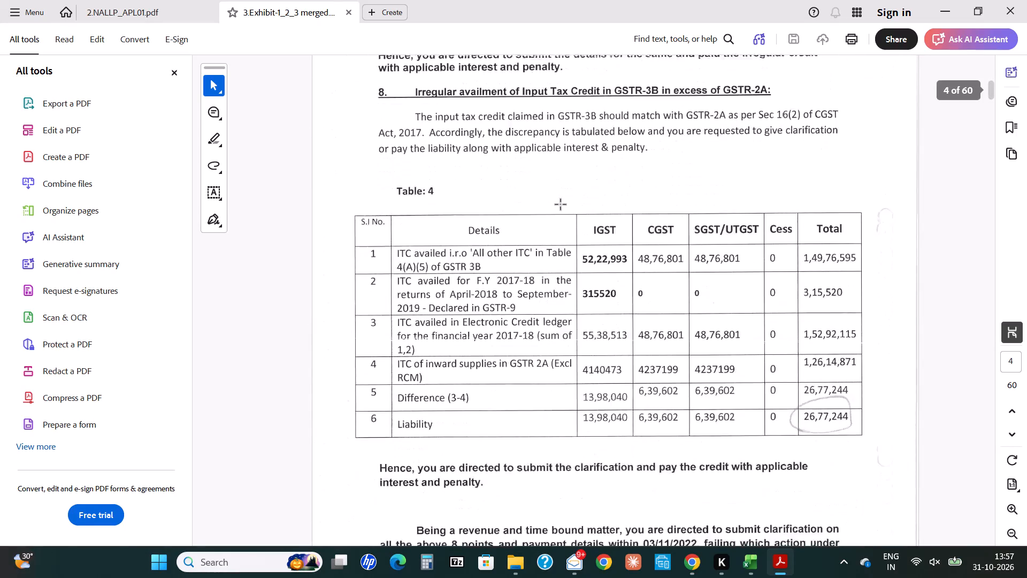
pyautogui.scroll(-1, 561, 205)
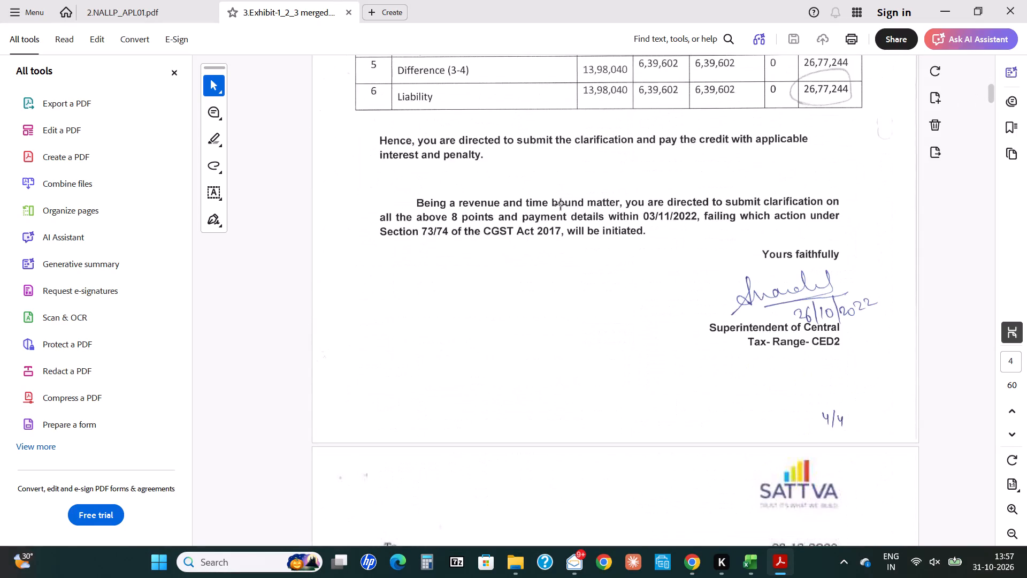
pyautogui.scroll(10, 561, 205)
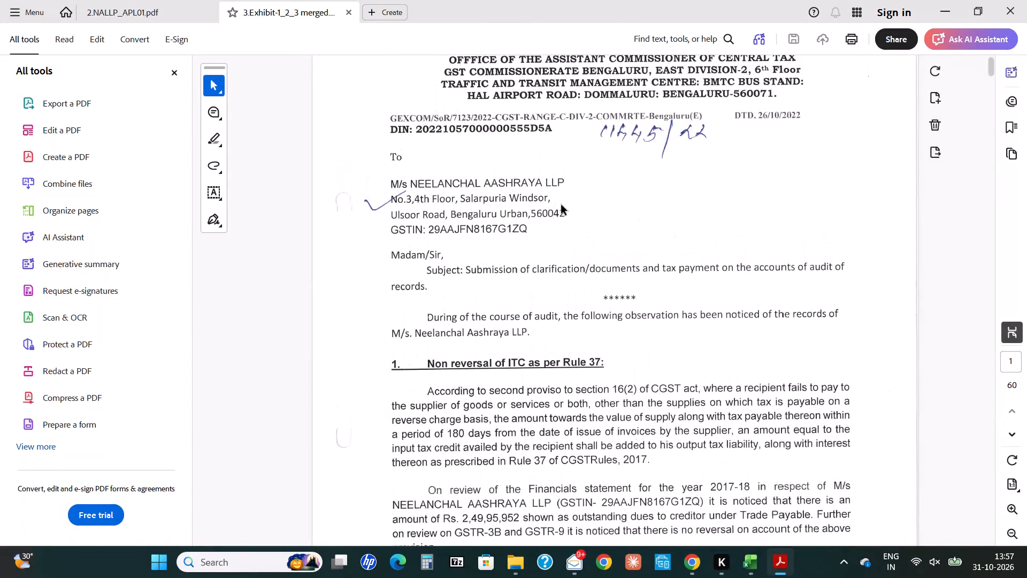
pyautogui.scroll(3, 561, 205)
# Enter 26/10/2022 as the first date in cell A7 of the DATE SHEET workbook in Excel.
pyautogui.hotkey('alt', 'Tab')
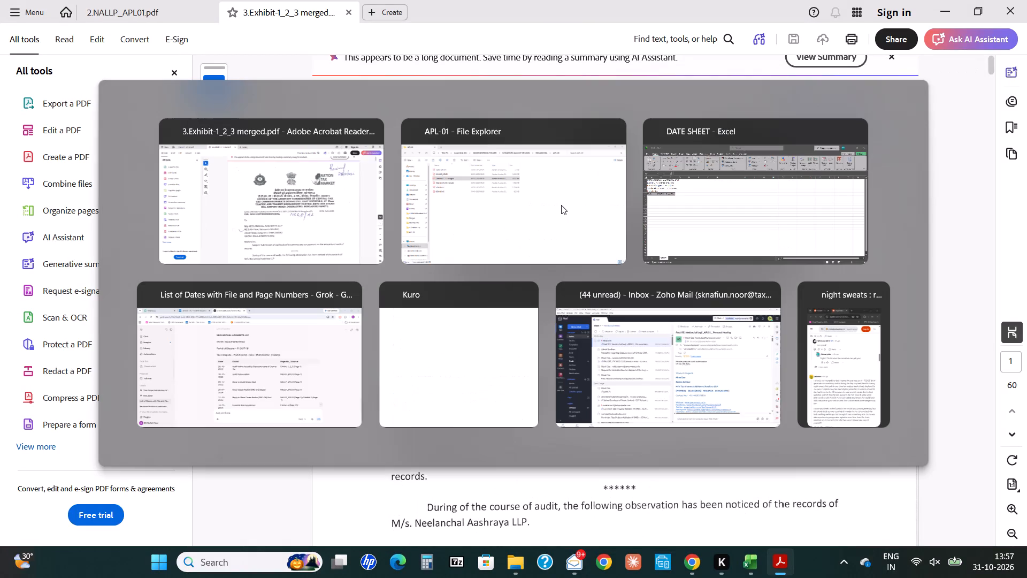
pyautogui.hotkey('alt', 'Tab')
pyautogui.hotkey('alt', 'Tab')
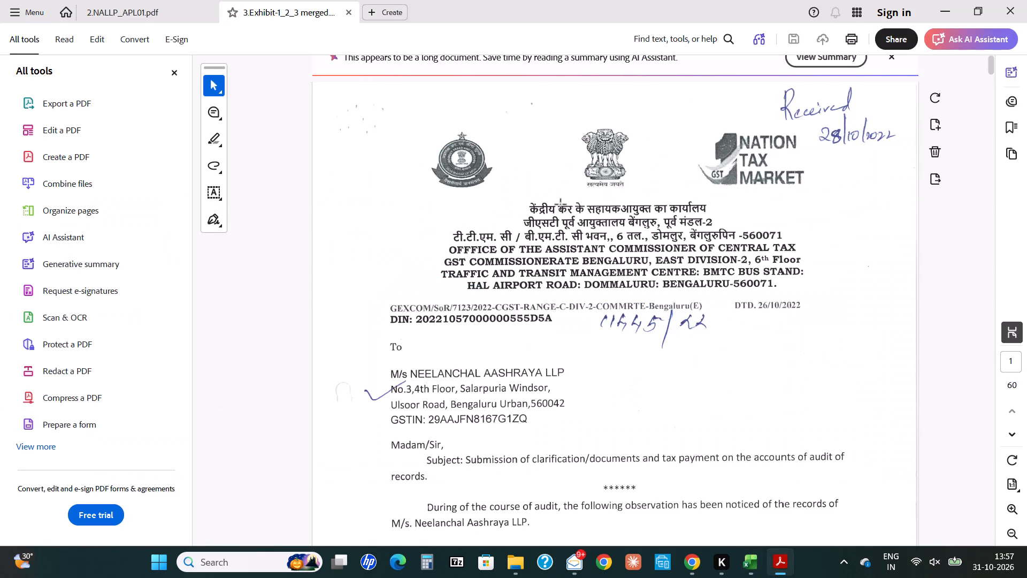
pyautogui.hotkey('alt', 'Tab')
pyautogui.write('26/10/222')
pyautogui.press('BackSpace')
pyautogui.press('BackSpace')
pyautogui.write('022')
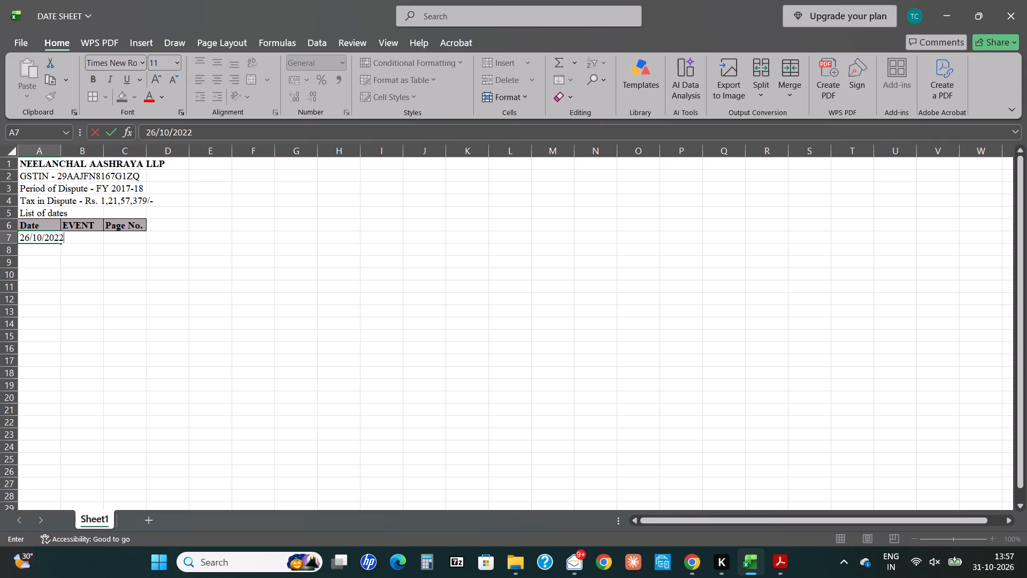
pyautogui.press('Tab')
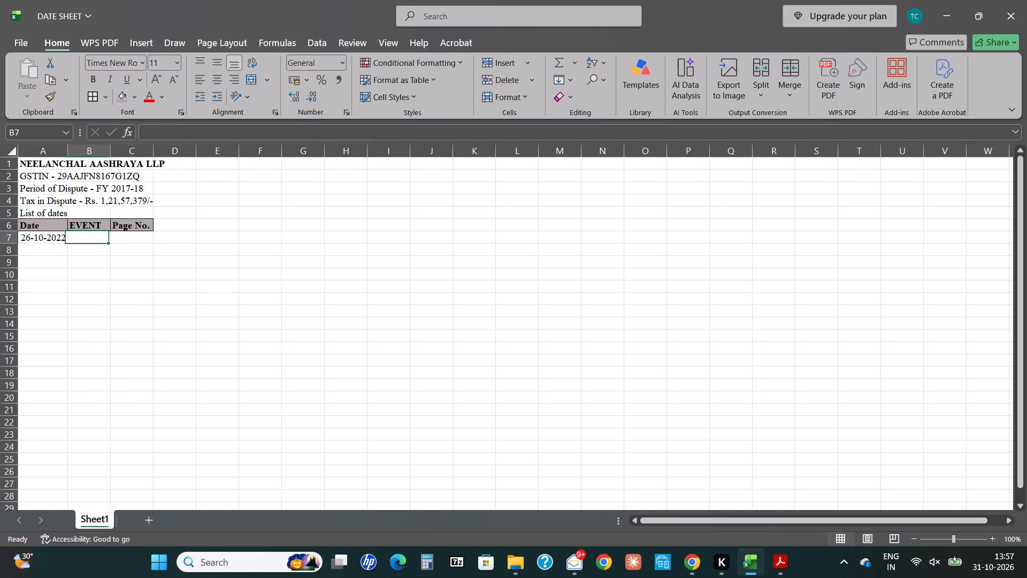
# Increase the font size of the NEELANCHAL AASHRAYA LLP heading in cell A1 by one step.
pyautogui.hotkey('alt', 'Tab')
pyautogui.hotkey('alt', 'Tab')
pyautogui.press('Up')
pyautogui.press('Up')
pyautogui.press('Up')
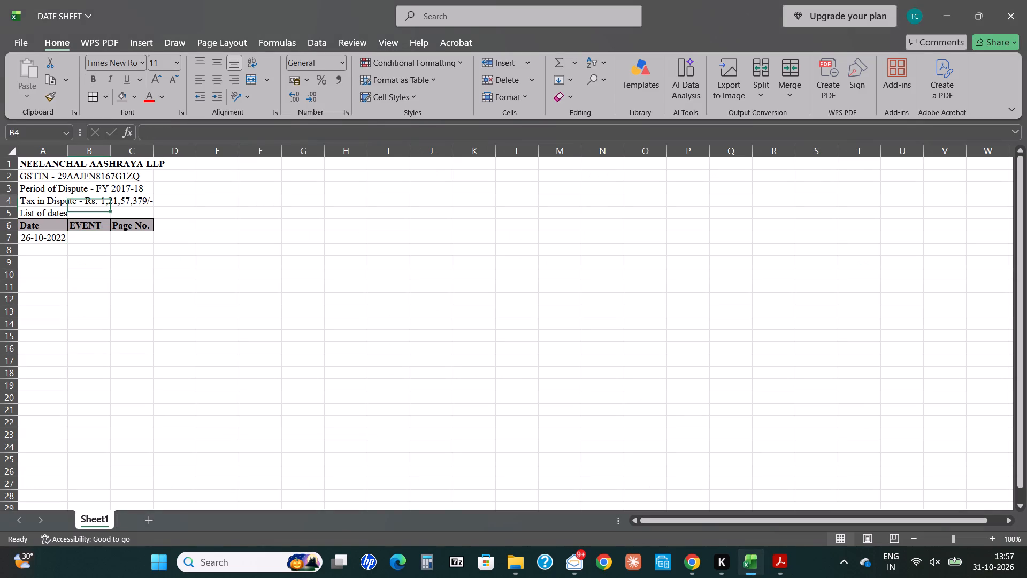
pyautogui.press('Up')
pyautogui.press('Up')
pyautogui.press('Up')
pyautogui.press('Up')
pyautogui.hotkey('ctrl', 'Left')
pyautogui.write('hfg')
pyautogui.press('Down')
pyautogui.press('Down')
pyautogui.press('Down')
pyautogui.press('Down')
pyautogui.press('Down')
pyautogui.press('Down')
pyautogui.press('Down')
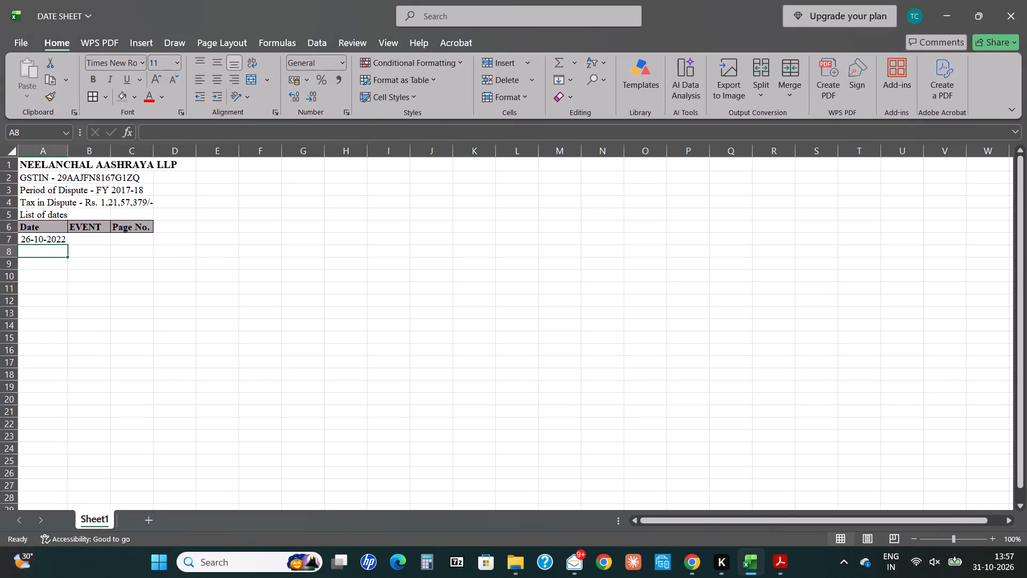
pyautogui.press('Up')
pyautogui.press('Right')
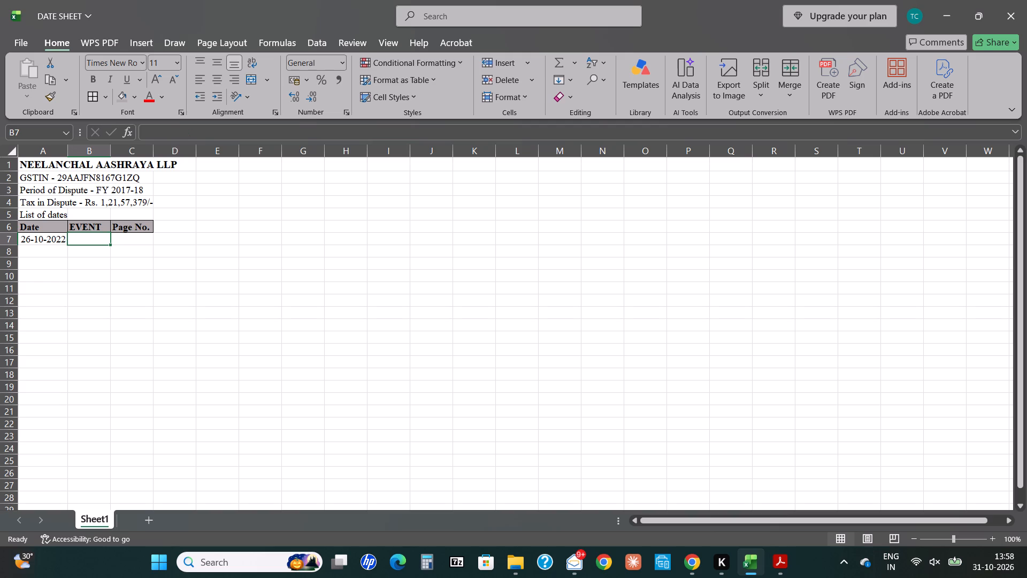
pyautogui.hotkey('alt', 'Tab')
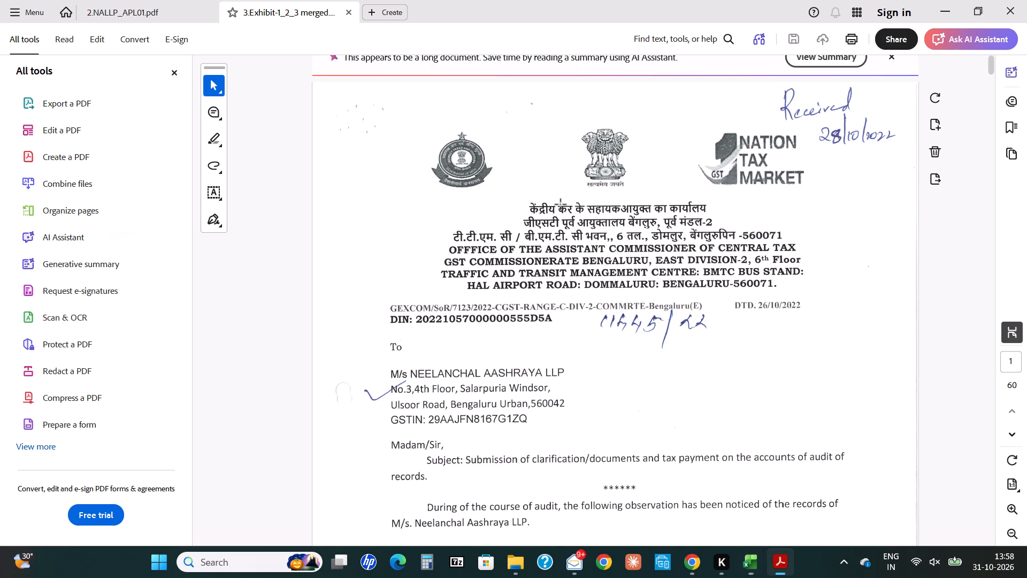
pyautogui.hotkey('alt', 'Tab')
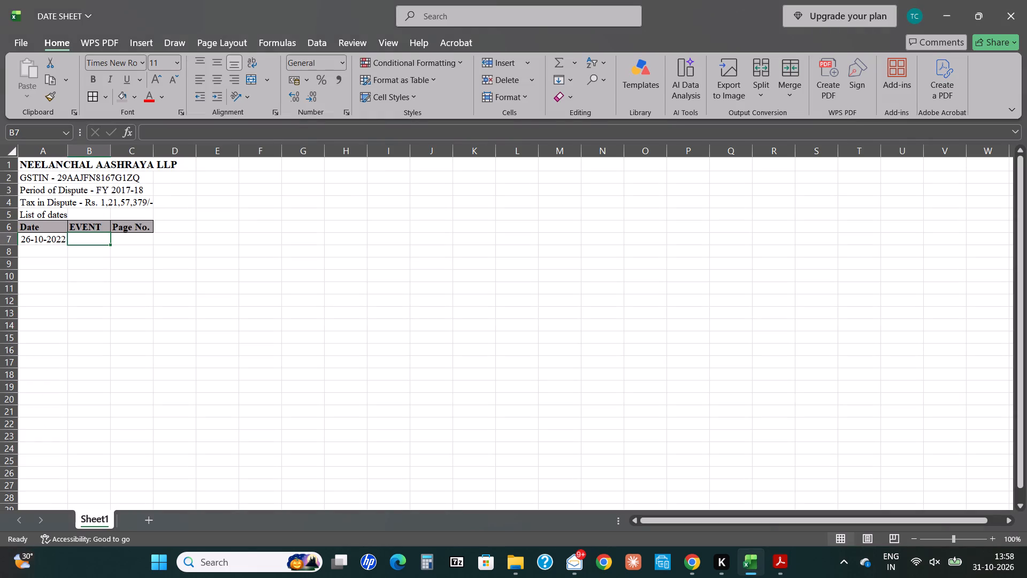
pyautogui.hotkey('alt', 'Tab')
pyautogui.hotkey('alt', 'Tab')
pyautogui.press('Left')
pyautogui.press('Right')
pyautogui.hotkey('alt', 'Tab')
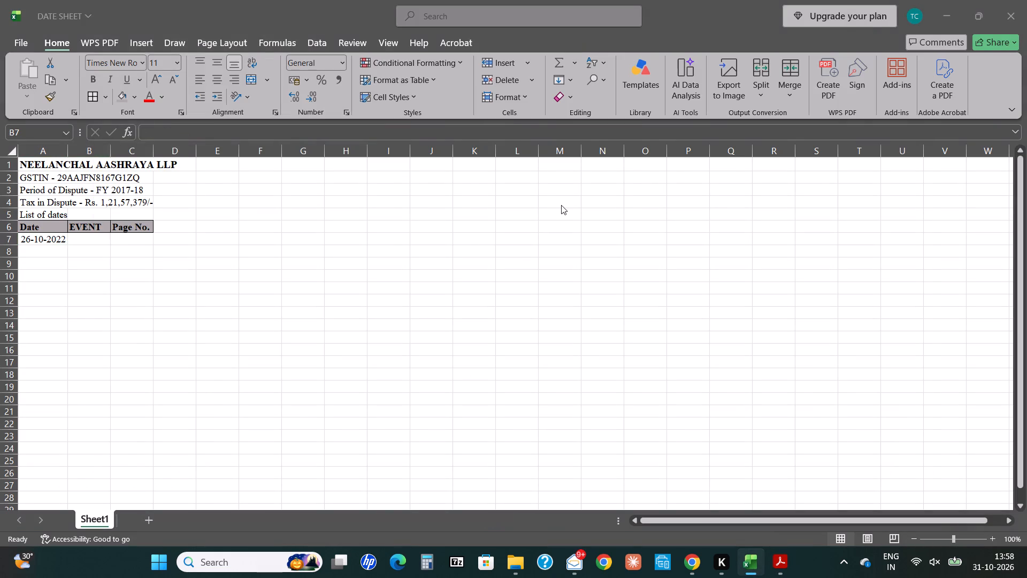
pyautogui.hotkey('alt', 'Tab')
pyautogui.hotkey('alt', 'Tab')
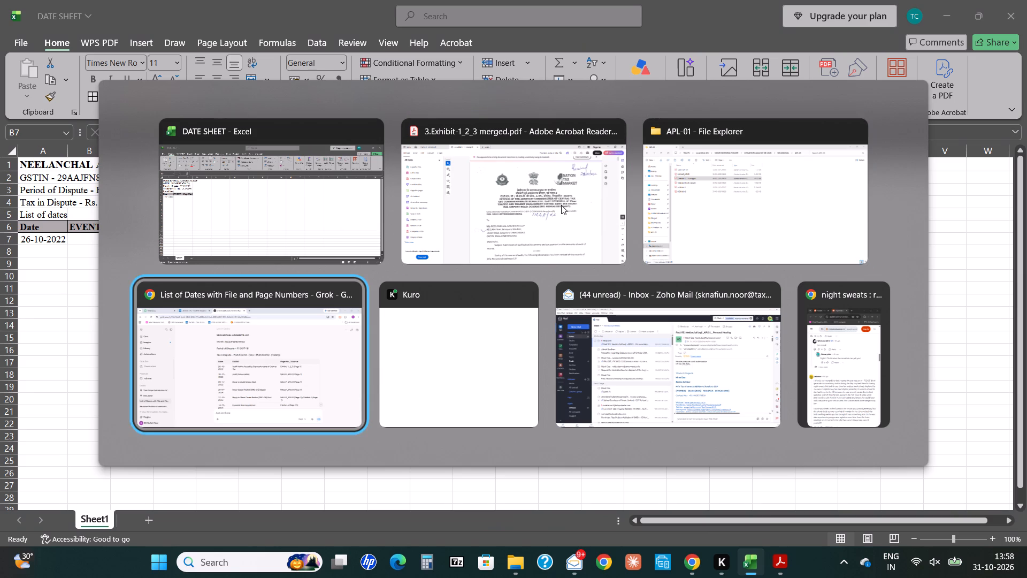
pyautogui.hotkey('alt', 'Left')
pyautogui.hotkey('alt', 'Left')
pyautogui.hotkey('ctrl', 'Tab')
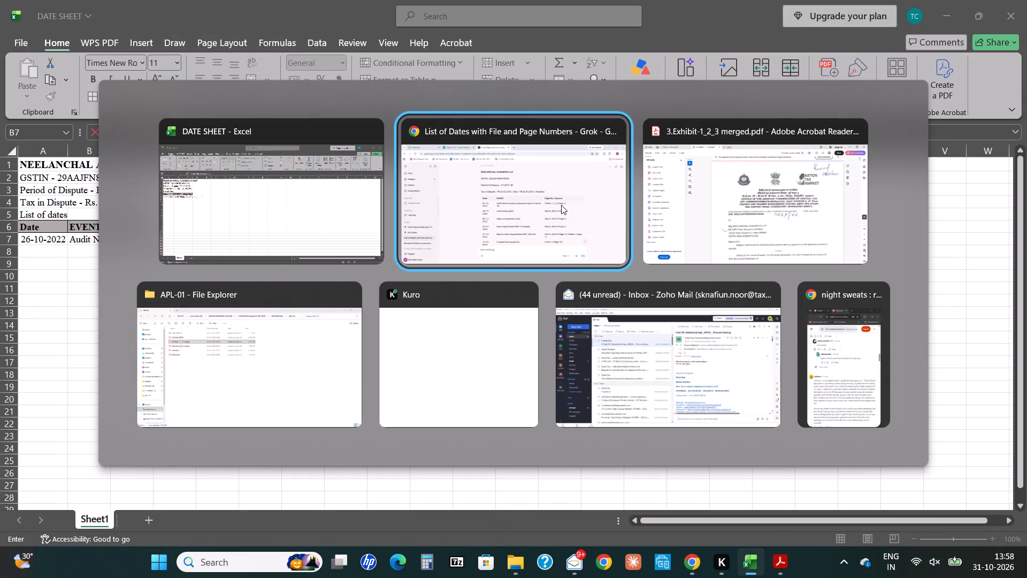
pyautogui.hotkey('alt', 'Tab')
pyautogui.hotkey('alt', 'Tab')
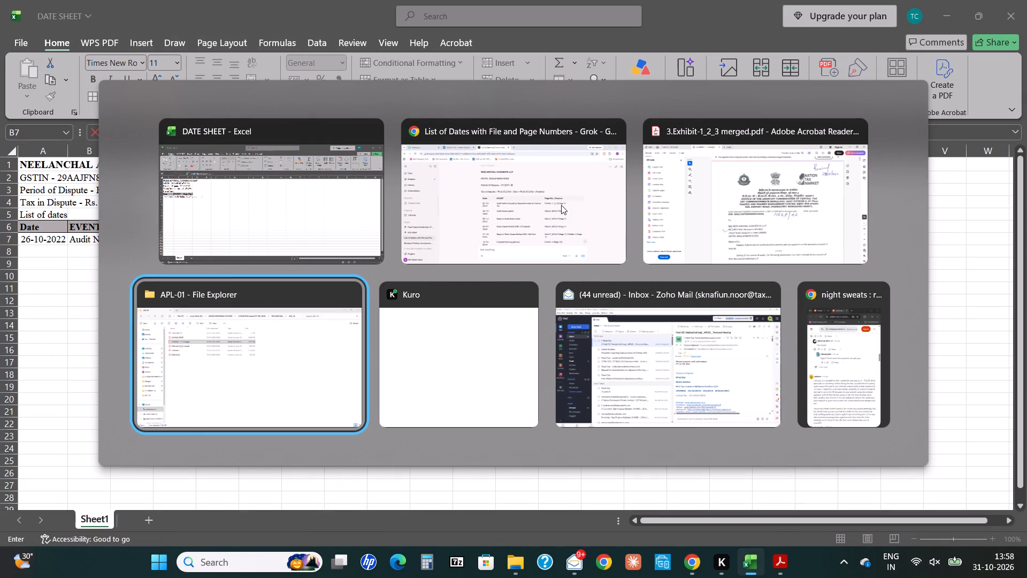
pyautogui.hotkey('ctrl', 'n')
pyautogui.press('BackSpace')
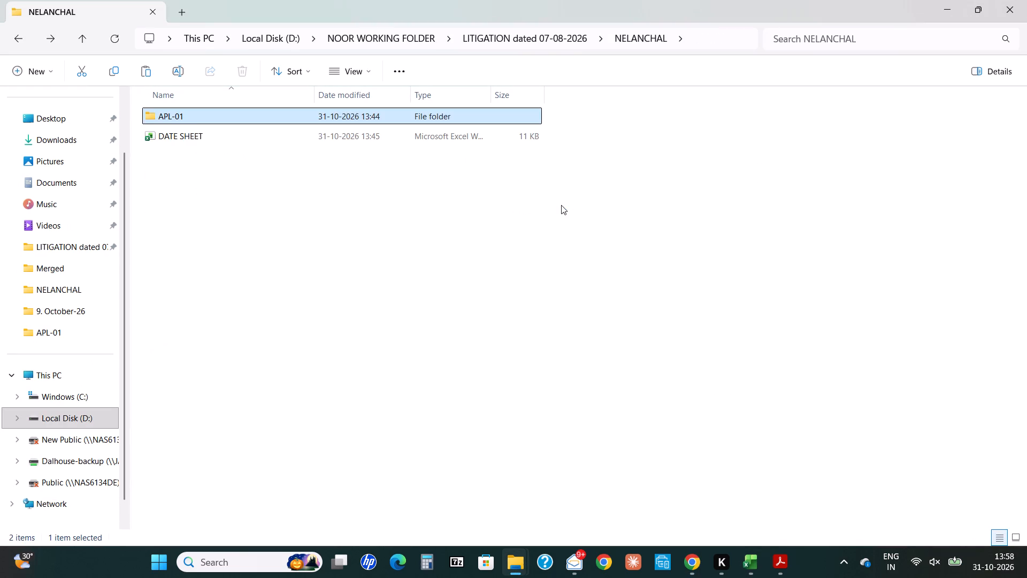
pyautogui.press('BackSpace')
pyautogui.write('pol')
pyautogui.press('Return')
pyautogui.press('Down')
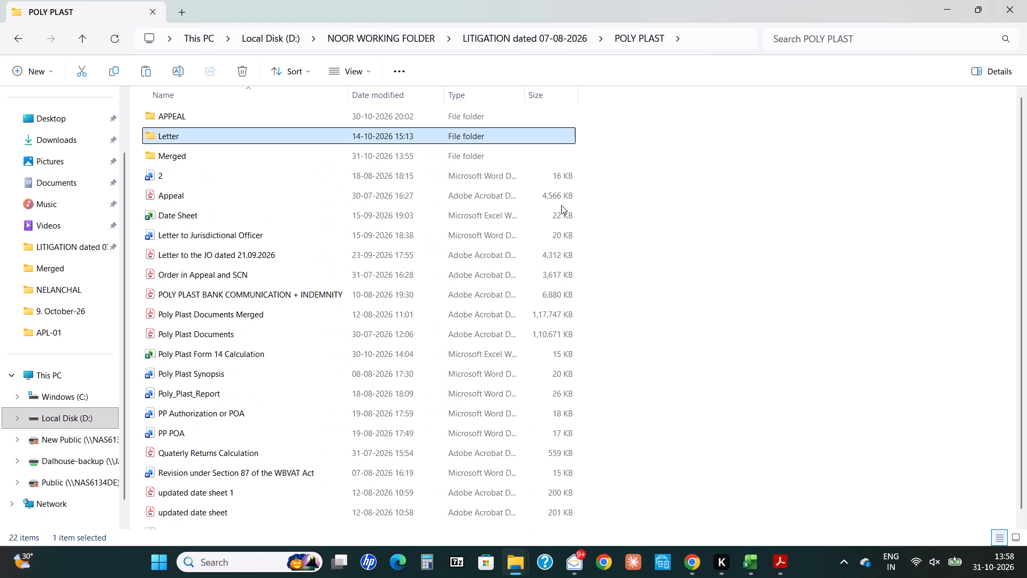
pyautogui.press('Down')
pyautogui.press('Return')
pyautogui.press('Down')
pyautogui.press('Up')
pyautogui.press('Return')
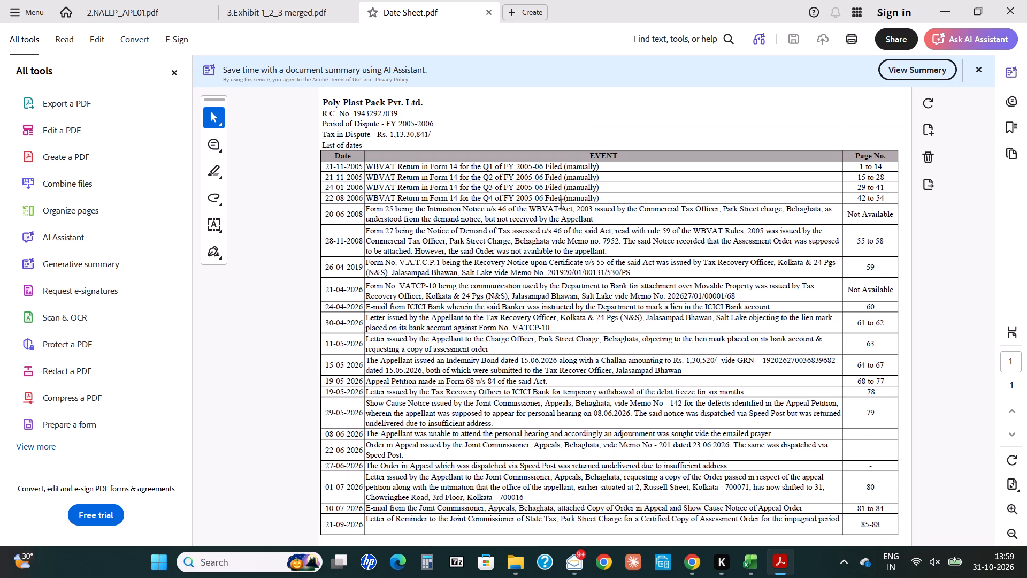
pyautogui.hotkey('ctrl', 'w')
# Examine the closing page of the audit notice in 3.Exhibit-1_2_3 merged for the issuing officer's designation.
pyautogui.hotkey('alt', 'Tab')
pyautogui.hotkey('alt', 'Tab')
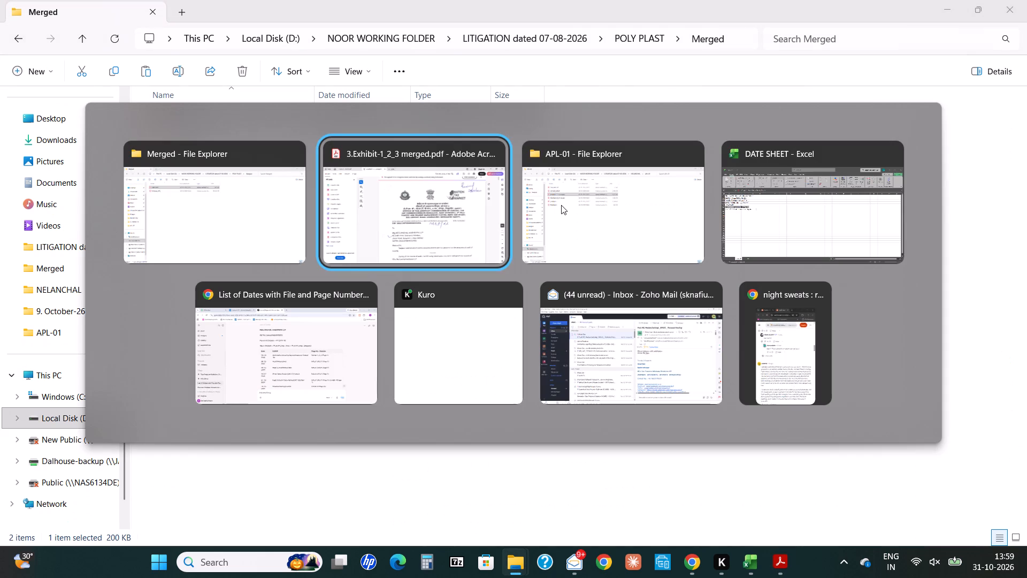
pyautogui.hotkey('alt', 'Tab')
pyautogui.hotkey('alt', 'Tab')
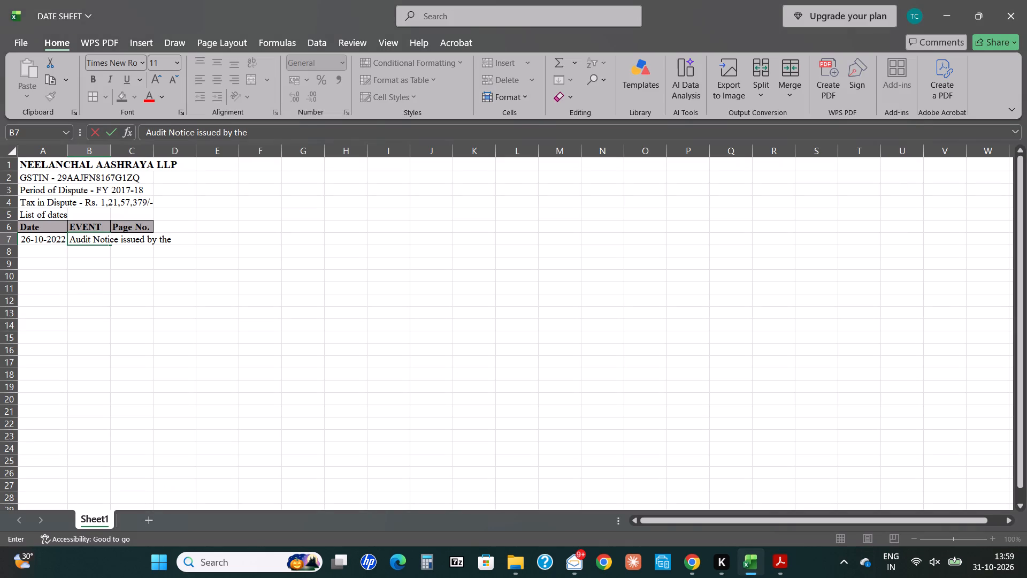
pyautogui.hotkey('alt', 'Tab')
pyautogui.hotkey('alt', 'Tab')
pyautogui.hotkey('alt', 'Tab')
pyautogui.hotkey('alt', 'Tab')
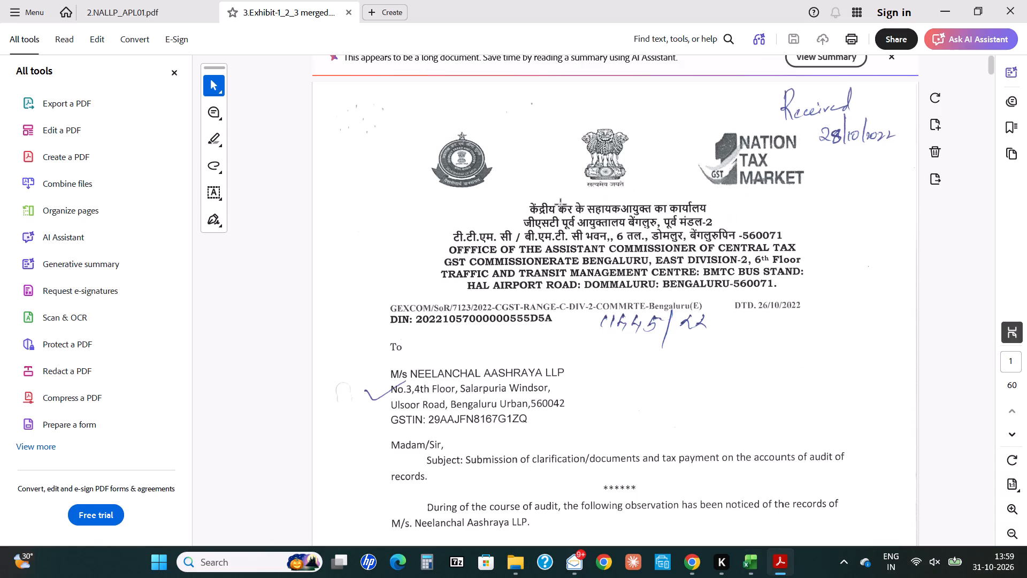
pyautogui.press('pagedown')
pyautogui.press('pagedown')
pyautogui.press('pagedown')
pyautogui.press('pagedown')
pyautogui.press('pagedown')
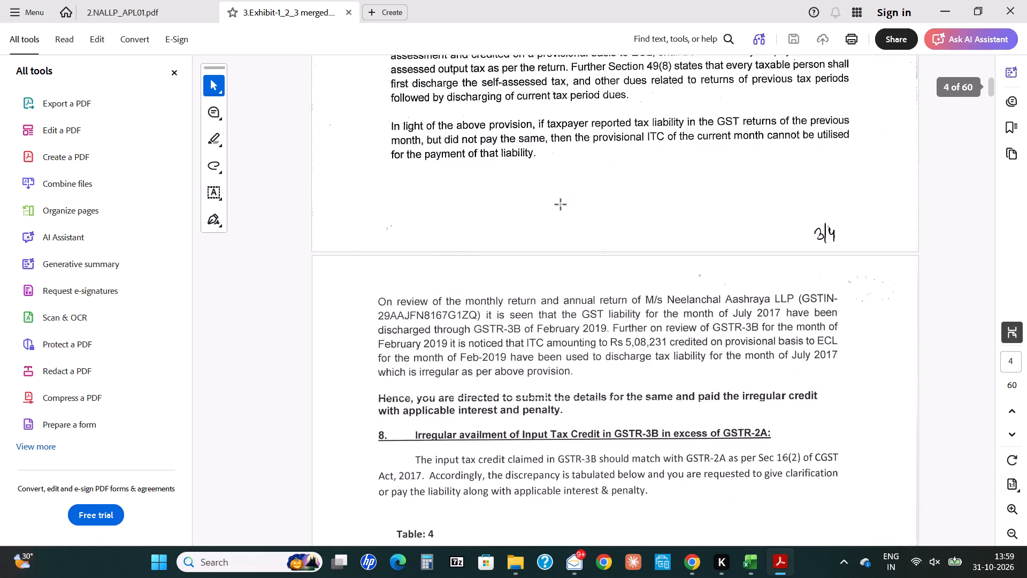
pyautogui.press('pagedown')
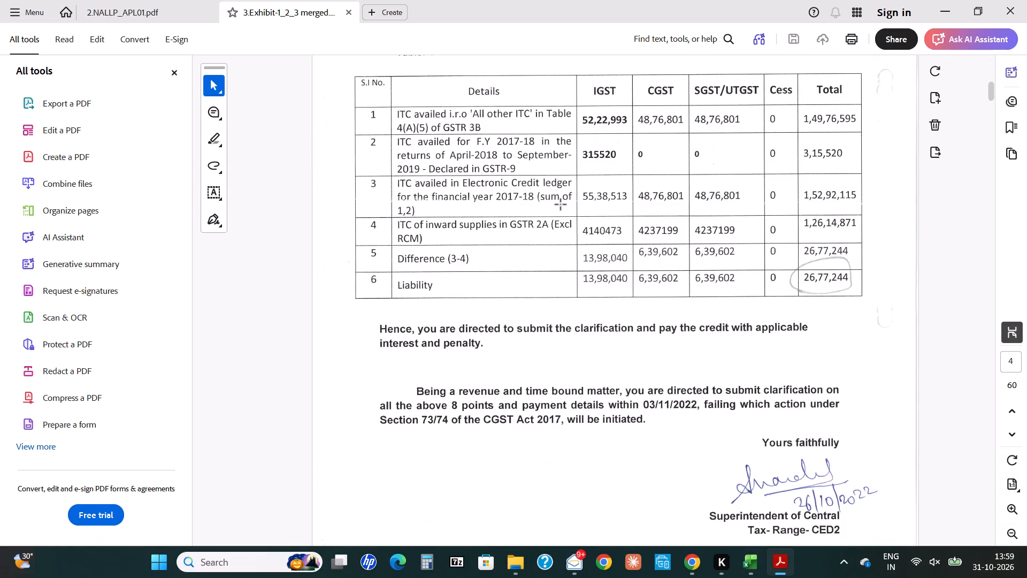
# Continue the event entry in cell B7 with "Superintendent of Central Tax, Range-CED2", following the audit notice's signature block.
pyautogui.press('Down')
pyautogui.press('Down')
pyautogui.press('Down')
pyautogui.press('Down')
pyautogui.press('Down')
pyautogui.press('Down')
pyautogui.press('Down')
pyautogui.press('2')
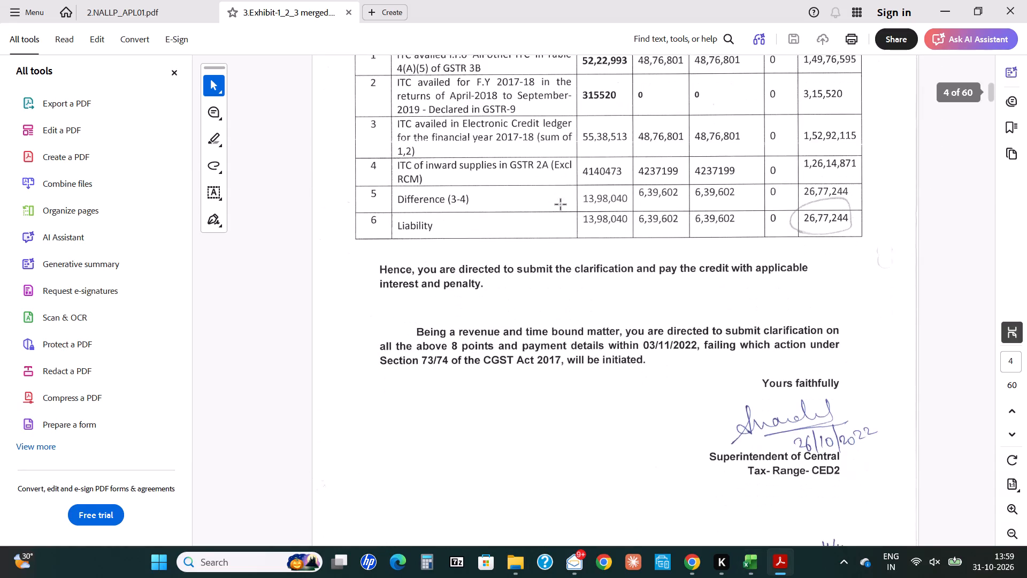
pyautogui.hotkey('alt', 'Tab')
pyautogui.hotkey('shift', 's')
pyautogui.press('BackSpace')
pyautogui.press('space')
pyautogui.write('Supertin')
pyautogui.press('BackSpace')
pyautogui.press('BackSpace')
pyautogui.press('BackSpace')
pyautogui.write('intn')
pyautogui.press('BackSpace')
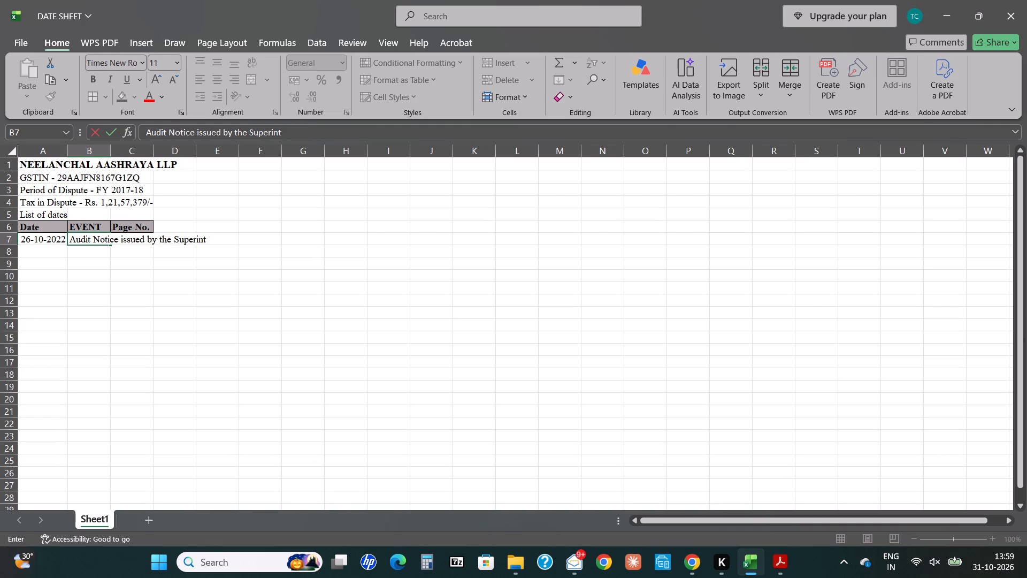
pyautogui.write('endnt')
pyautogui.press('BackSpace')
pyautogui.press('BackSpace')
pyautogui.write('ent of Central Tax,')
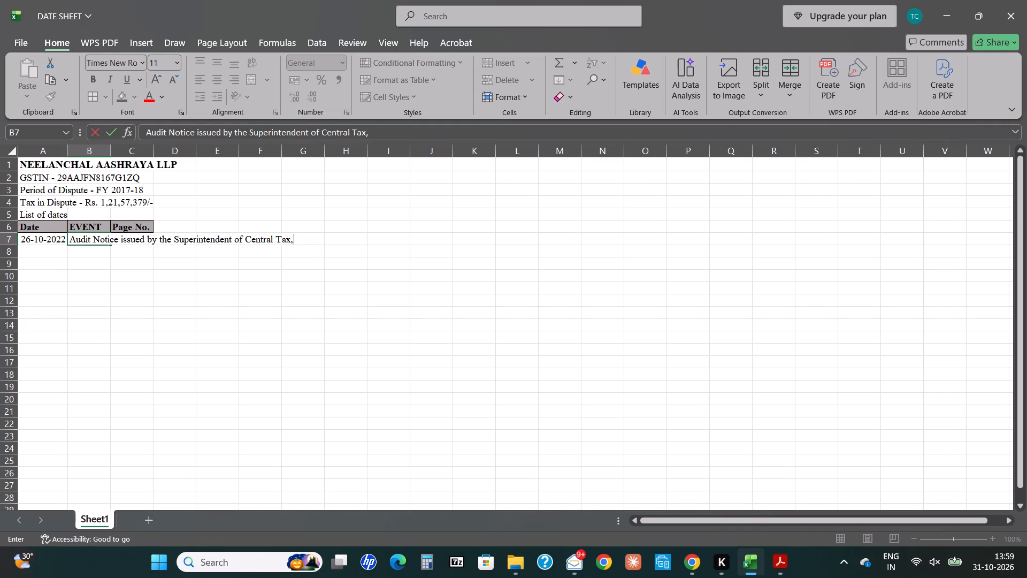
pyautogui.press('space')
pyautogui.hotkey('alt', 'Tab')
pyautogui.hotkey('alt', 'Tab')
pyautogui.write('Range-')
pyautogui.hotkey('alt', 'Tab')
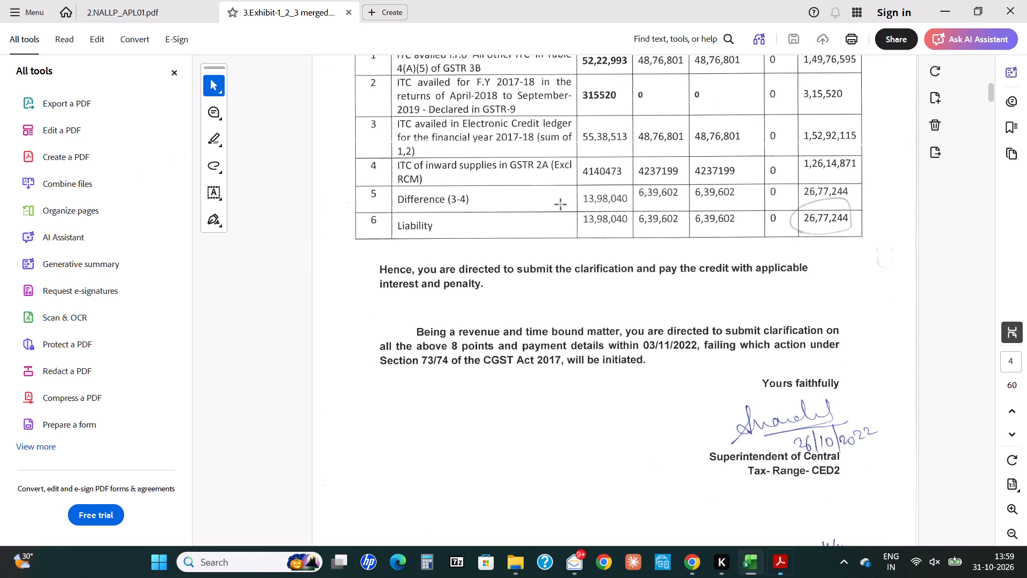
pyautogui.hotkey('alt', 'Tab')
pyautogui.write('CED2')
# Add ", GST Commissionerate Bengaluru vide" to the B7 event, taking the office name from the audit notice's first-page letterhead.
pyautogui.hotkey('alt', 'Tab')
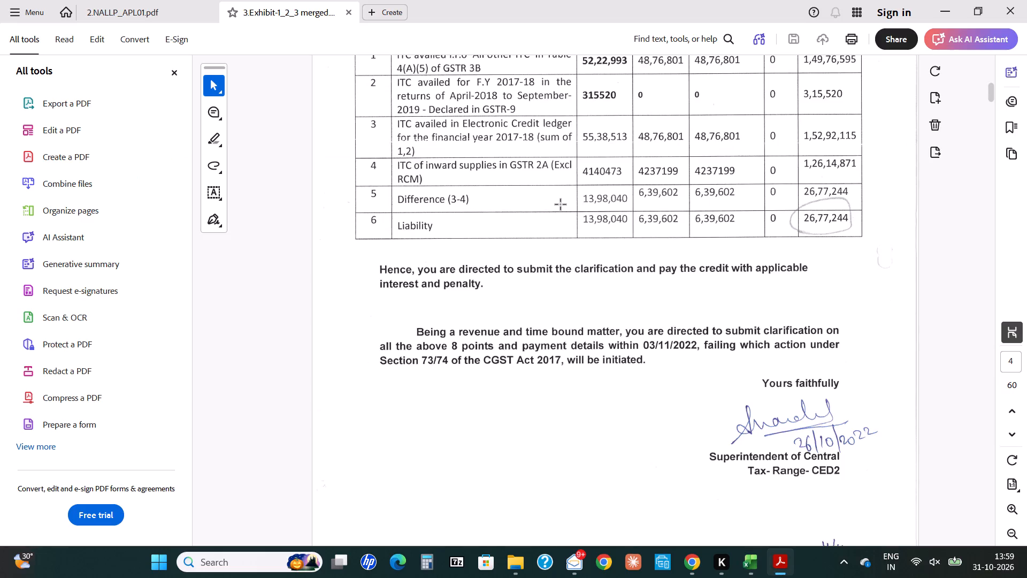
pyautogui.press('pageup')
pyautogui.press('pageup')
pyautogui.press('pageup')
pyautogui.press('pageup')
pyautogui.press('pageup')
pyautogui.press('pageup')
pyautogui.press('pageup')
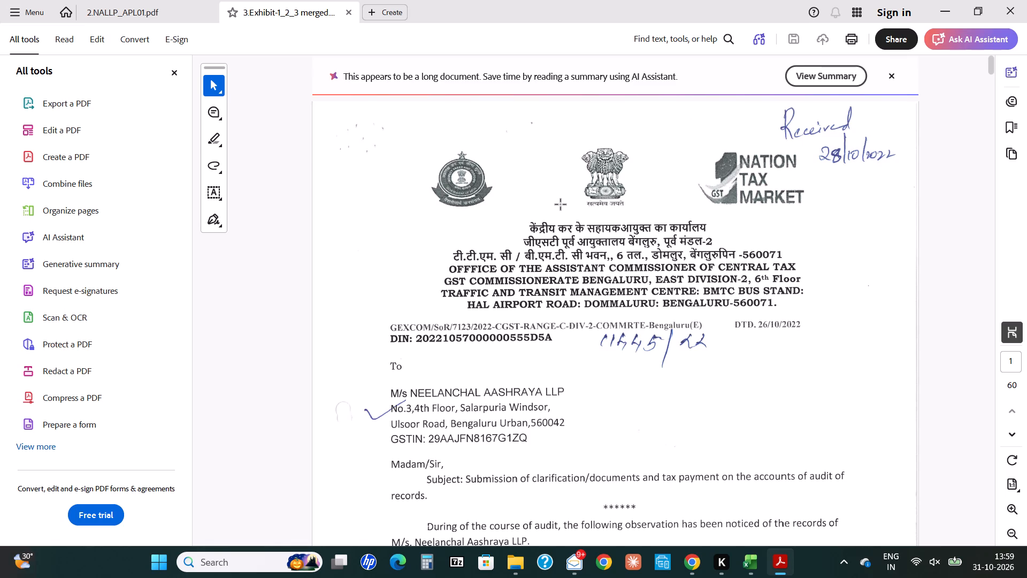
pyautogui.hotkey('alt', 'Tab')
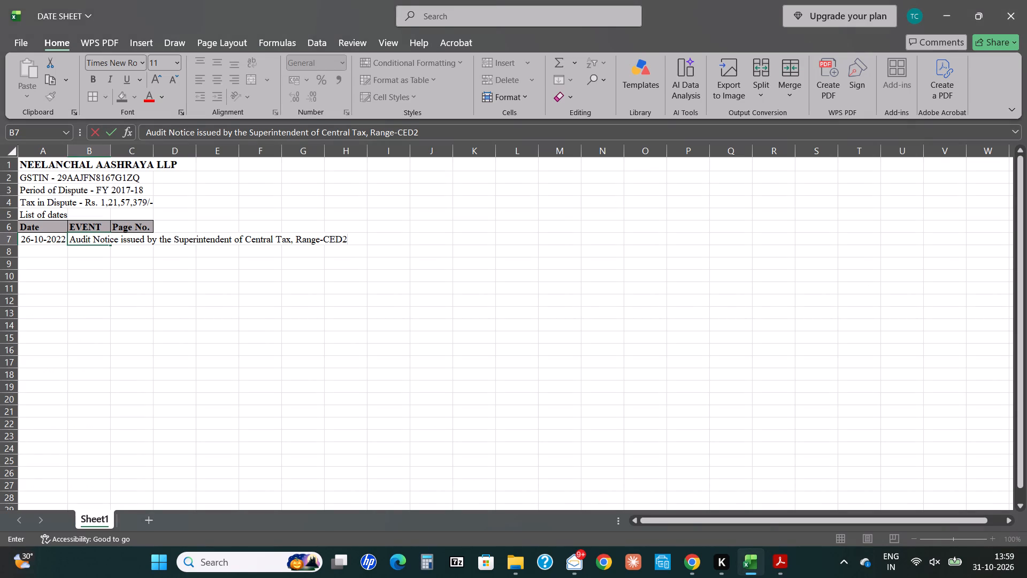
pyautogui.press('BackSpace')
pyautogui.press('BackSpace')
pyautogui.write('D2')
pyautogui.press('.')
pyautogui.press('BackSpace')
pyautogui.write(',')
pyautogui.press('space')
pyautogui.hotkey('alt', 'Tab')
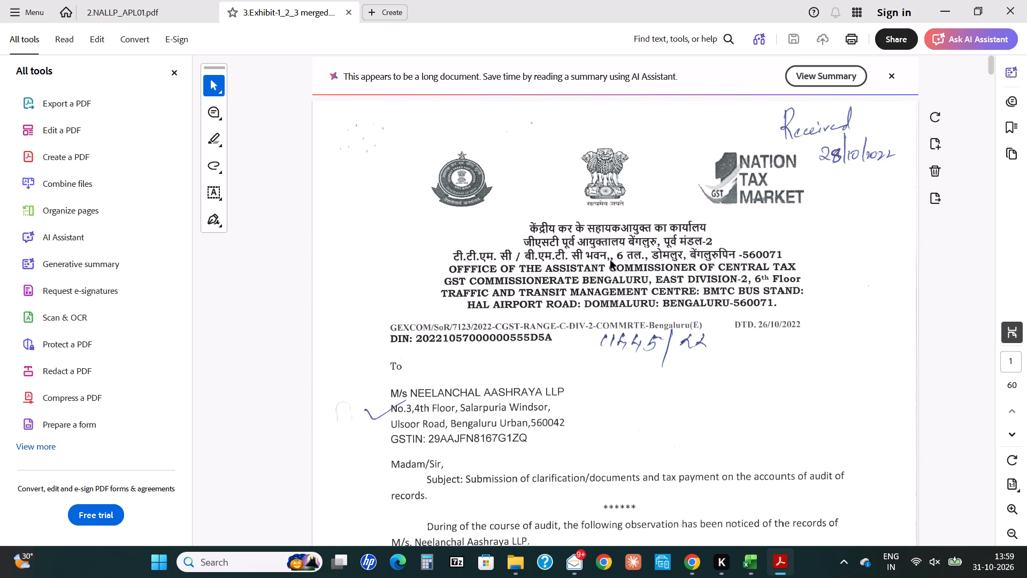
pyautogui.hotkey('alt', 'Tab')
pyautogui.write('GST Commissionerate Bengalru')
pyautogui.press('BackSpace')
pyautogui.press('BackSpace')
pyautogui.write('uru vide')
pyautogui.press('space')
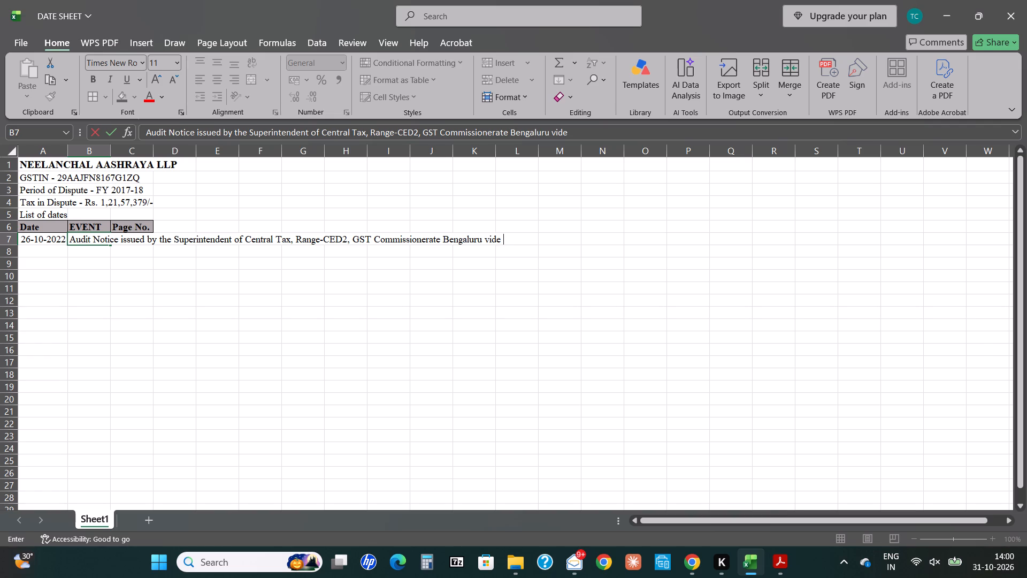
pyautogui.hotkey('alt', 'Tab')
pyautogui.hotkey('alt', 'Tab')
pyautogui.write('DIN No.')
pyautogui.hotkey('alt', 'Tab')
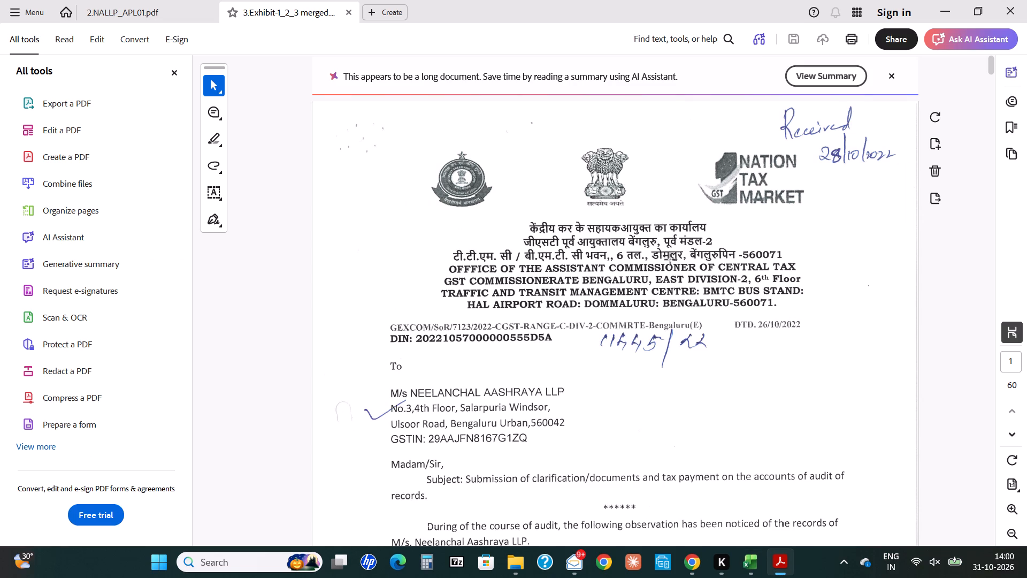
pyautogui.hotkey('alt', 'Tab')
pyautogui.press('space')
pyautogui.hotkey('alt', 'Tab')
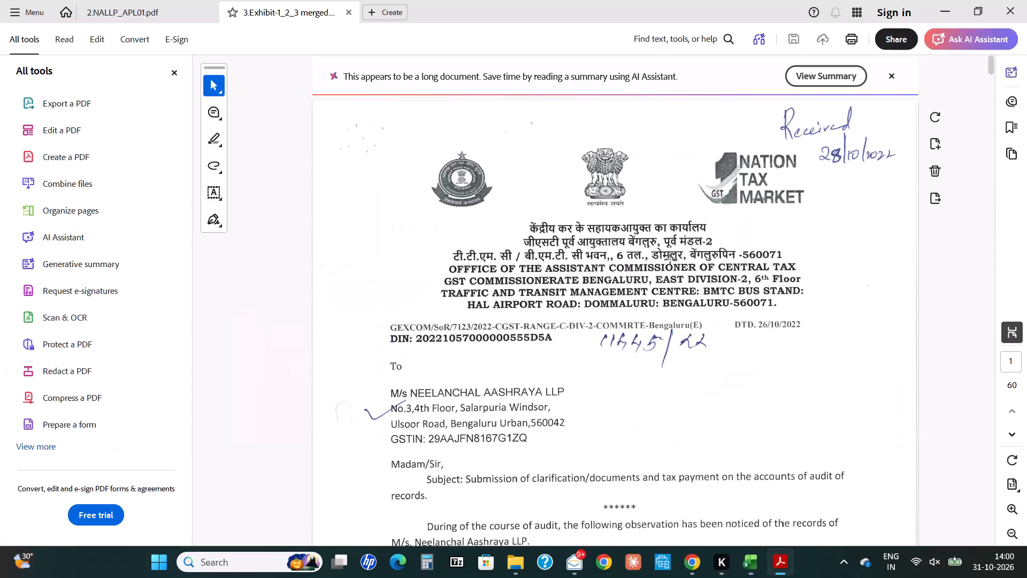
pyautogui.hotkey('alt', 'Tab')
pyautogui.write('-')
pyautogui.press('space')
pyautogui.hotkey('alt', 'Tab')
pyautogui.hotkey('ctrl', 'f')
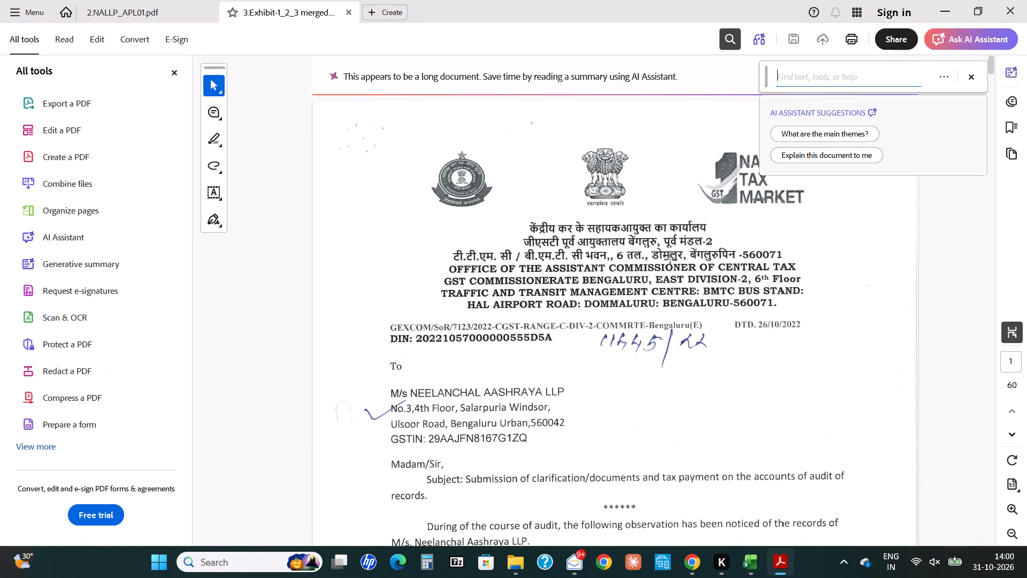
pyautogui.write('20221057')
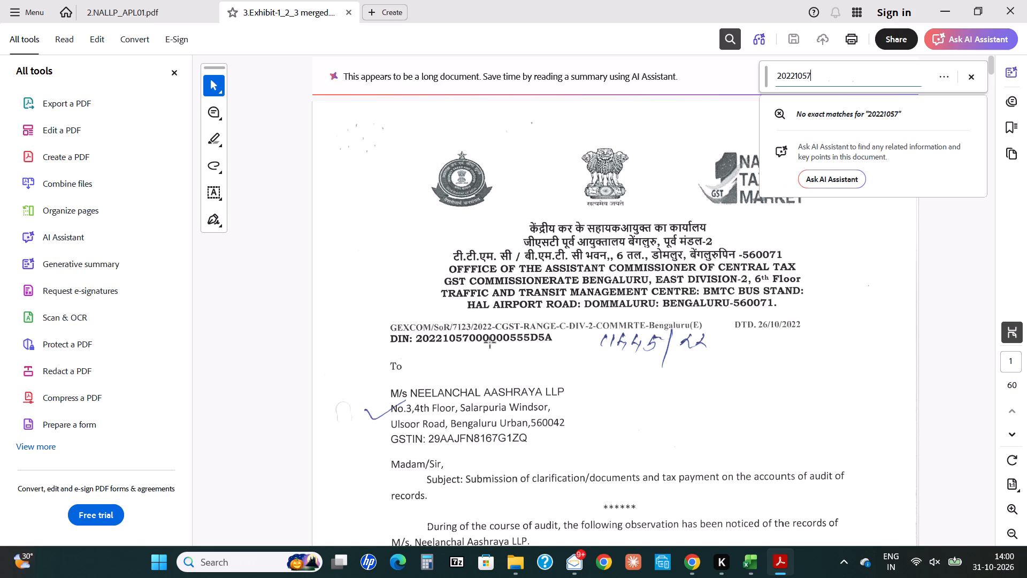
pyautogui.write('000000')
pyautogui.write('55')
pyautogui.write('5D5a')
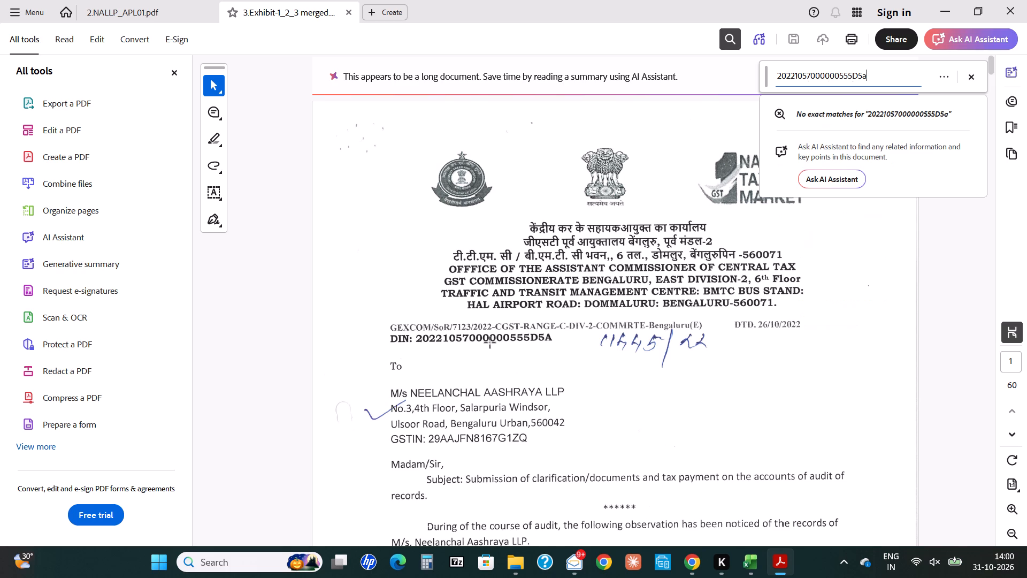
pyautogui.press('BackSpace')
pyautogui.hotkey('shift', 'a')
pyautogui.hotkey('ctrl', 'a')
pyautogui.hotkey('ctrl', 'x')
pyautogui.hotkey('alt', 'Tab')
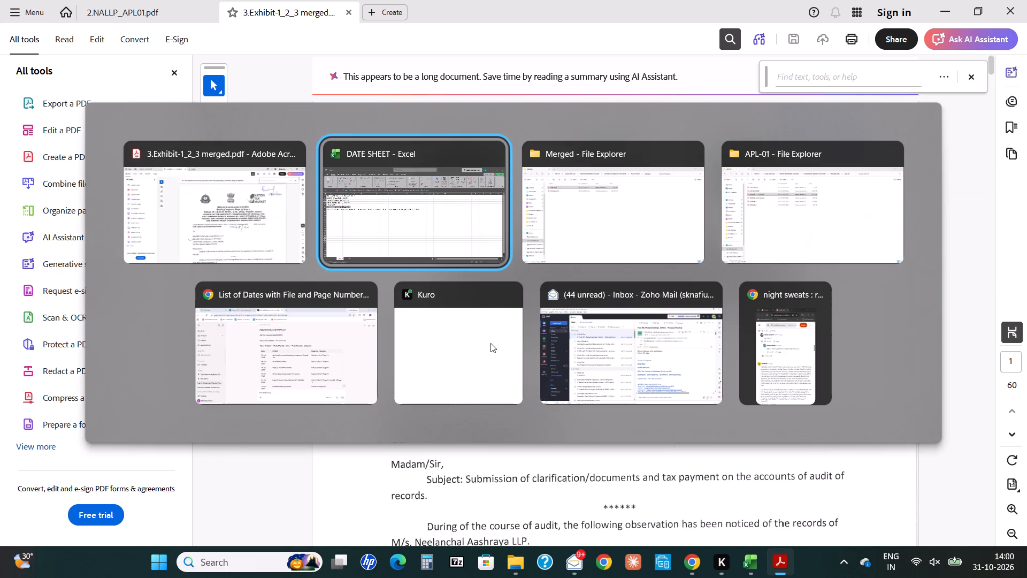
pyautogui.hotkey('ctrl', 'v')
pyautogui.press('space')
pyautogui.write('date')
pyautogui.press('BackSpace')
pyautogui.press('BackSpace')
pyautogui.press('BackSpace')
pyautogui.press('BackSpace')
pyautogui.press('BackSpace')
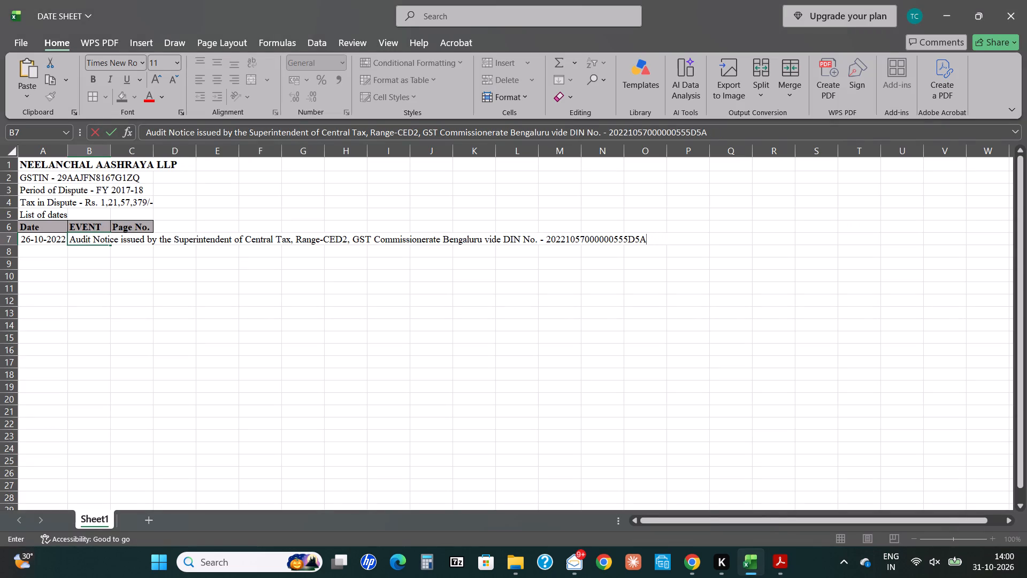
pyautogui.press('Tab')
# Autofit the EVENT column's width to the full text of the audit notice entry.
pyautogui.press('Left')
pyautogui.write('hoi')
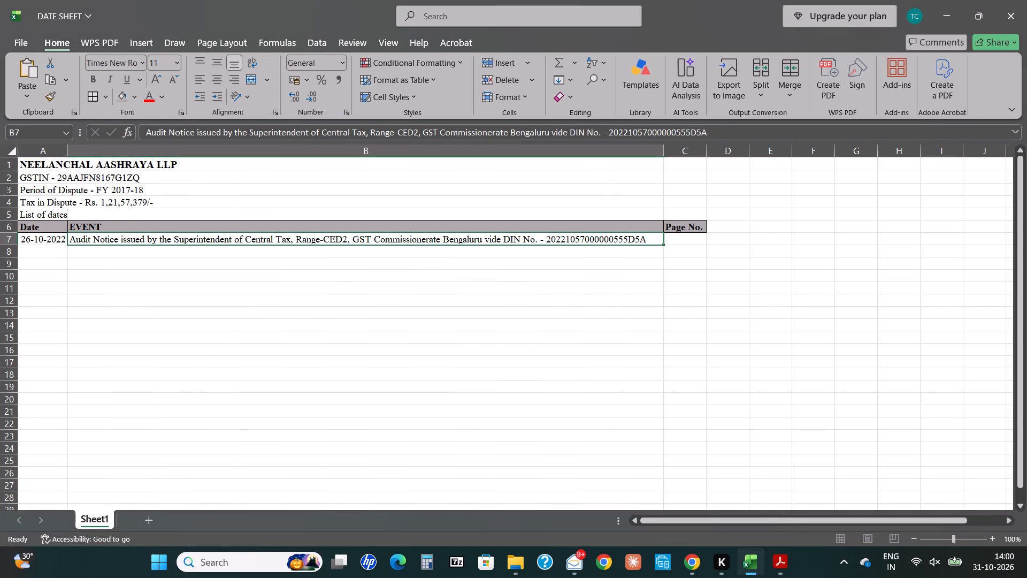
# Delete the Page No. column from the date sheet.
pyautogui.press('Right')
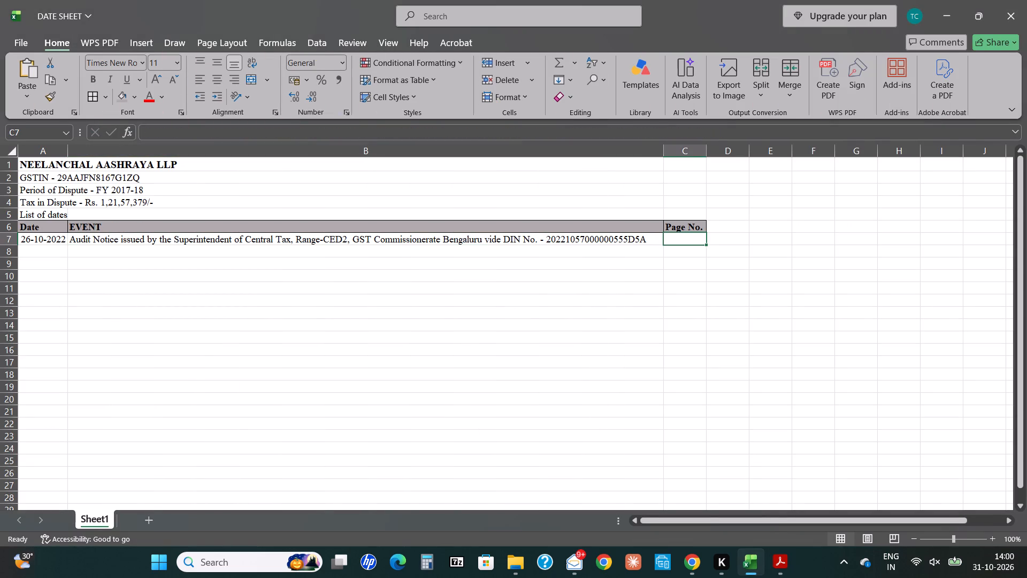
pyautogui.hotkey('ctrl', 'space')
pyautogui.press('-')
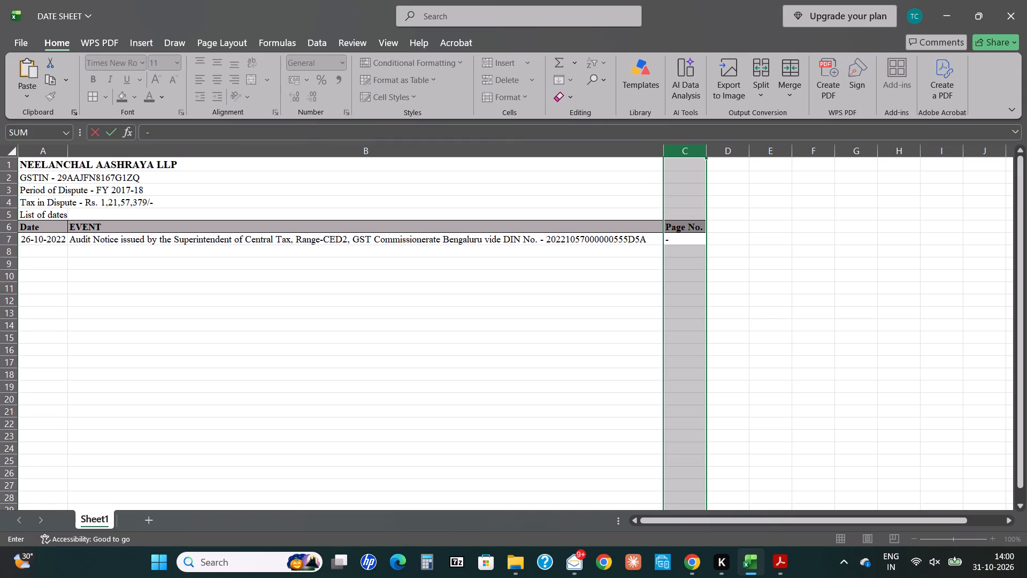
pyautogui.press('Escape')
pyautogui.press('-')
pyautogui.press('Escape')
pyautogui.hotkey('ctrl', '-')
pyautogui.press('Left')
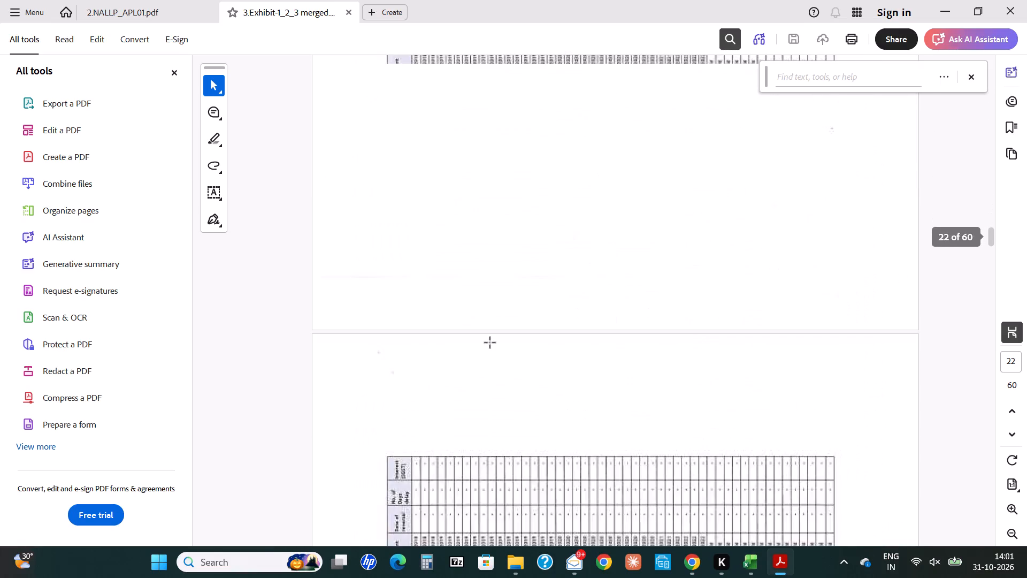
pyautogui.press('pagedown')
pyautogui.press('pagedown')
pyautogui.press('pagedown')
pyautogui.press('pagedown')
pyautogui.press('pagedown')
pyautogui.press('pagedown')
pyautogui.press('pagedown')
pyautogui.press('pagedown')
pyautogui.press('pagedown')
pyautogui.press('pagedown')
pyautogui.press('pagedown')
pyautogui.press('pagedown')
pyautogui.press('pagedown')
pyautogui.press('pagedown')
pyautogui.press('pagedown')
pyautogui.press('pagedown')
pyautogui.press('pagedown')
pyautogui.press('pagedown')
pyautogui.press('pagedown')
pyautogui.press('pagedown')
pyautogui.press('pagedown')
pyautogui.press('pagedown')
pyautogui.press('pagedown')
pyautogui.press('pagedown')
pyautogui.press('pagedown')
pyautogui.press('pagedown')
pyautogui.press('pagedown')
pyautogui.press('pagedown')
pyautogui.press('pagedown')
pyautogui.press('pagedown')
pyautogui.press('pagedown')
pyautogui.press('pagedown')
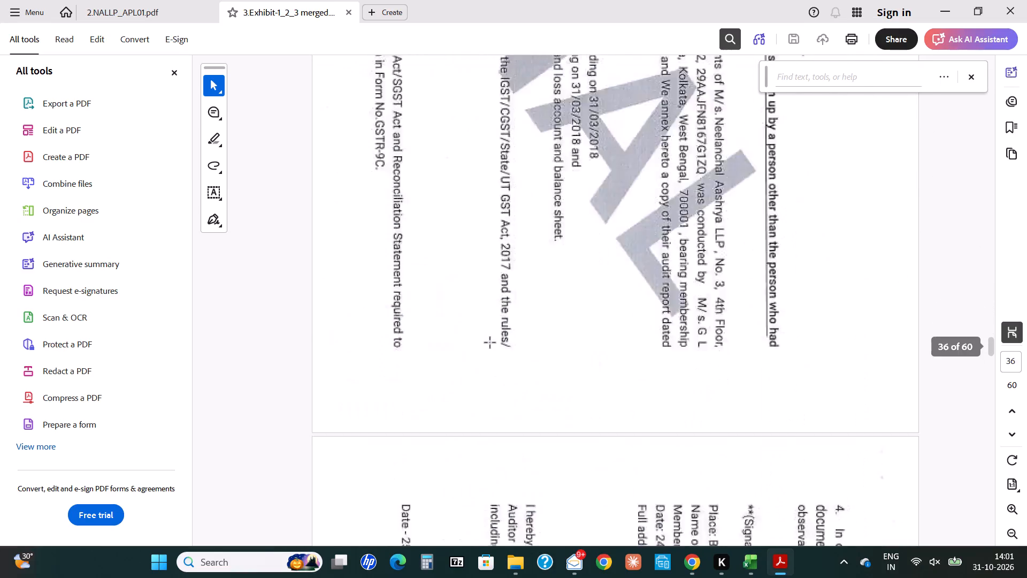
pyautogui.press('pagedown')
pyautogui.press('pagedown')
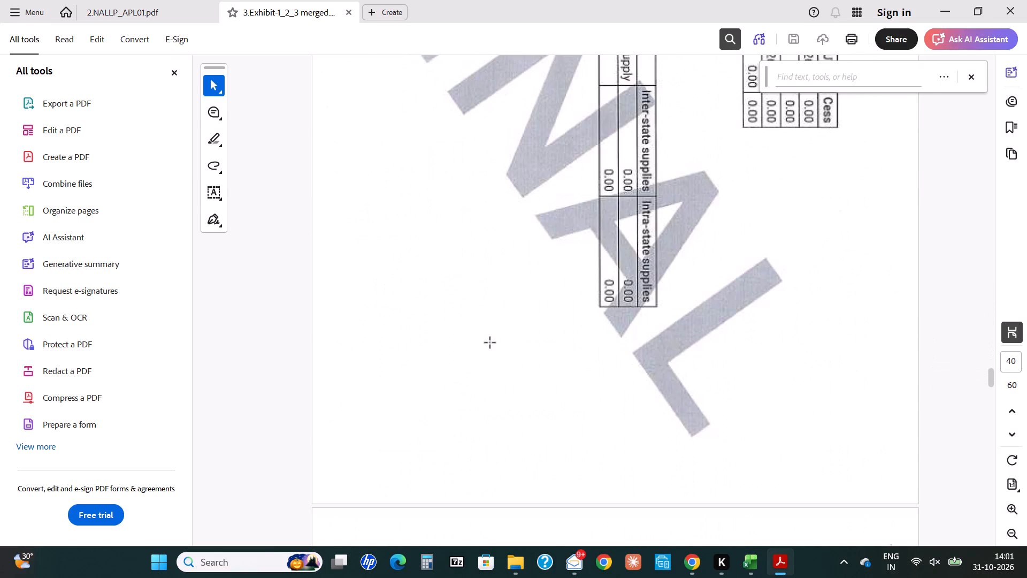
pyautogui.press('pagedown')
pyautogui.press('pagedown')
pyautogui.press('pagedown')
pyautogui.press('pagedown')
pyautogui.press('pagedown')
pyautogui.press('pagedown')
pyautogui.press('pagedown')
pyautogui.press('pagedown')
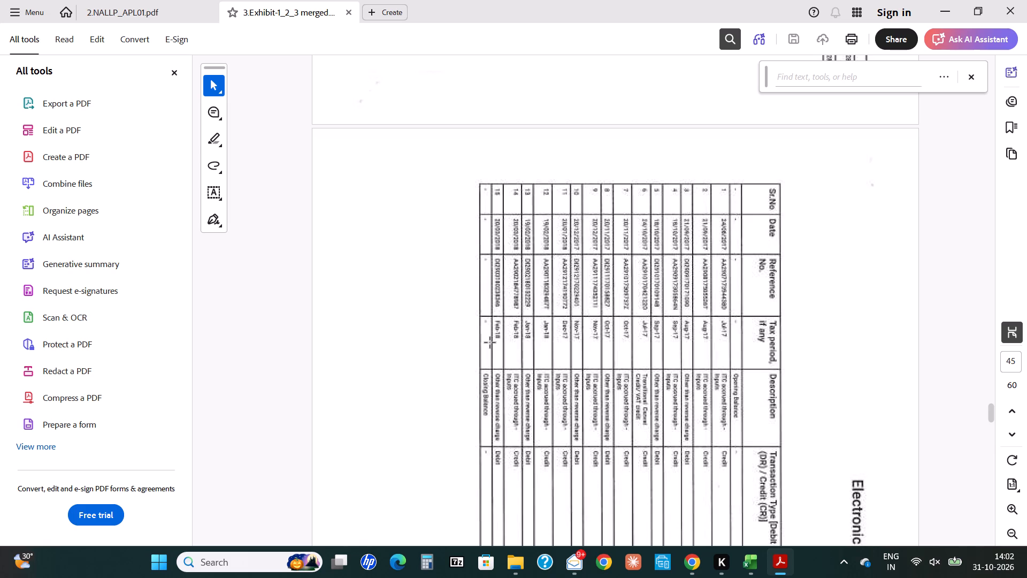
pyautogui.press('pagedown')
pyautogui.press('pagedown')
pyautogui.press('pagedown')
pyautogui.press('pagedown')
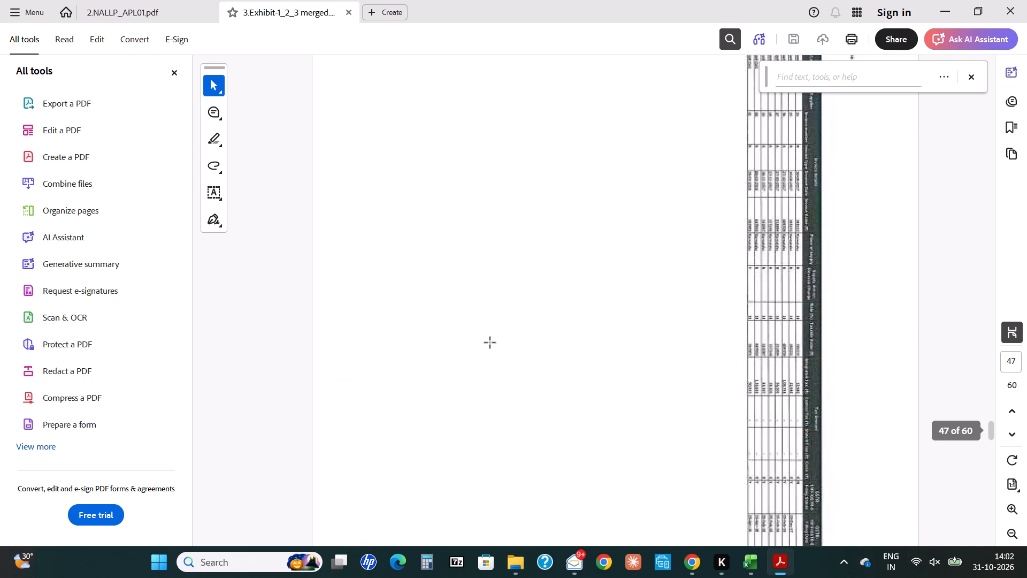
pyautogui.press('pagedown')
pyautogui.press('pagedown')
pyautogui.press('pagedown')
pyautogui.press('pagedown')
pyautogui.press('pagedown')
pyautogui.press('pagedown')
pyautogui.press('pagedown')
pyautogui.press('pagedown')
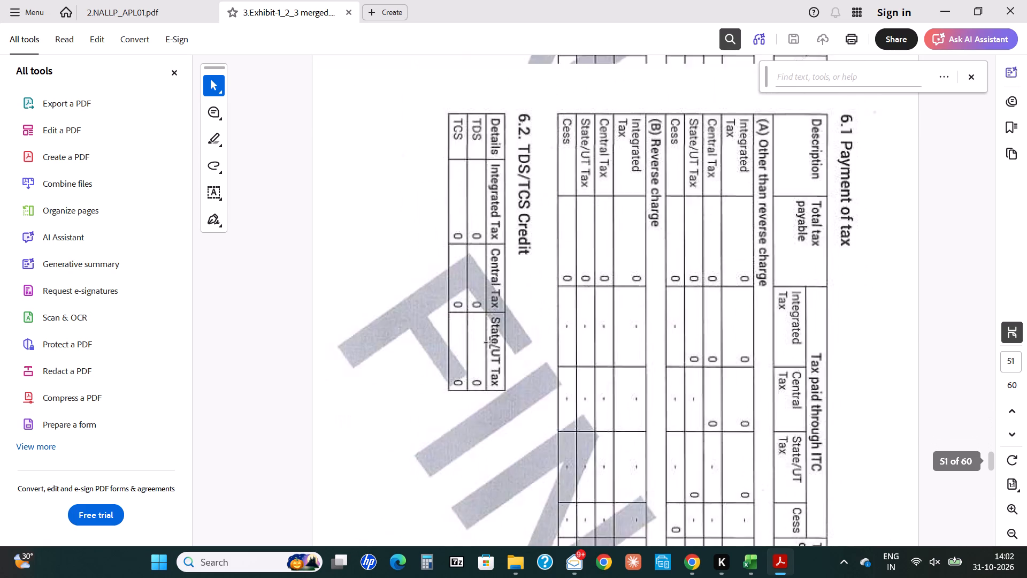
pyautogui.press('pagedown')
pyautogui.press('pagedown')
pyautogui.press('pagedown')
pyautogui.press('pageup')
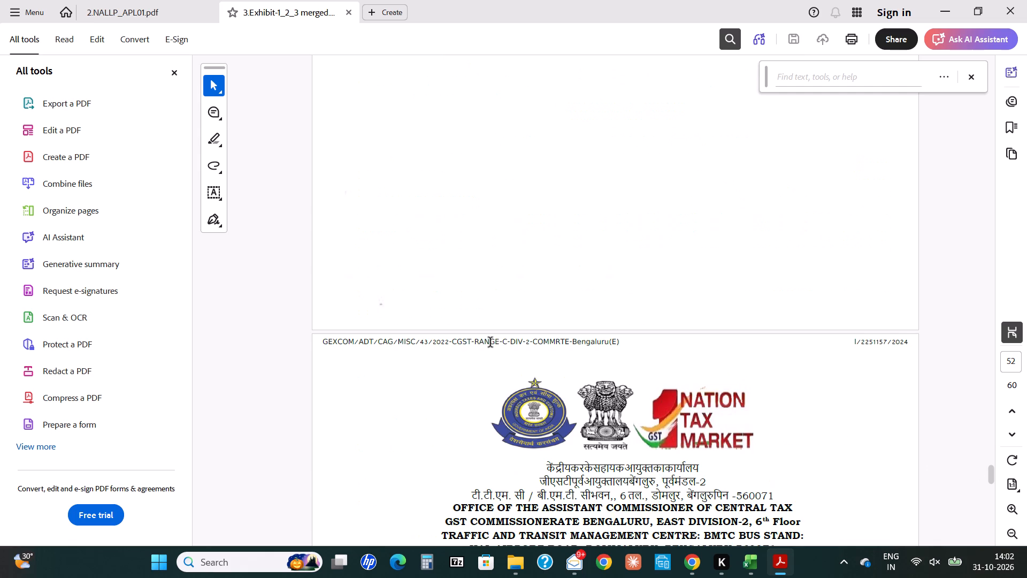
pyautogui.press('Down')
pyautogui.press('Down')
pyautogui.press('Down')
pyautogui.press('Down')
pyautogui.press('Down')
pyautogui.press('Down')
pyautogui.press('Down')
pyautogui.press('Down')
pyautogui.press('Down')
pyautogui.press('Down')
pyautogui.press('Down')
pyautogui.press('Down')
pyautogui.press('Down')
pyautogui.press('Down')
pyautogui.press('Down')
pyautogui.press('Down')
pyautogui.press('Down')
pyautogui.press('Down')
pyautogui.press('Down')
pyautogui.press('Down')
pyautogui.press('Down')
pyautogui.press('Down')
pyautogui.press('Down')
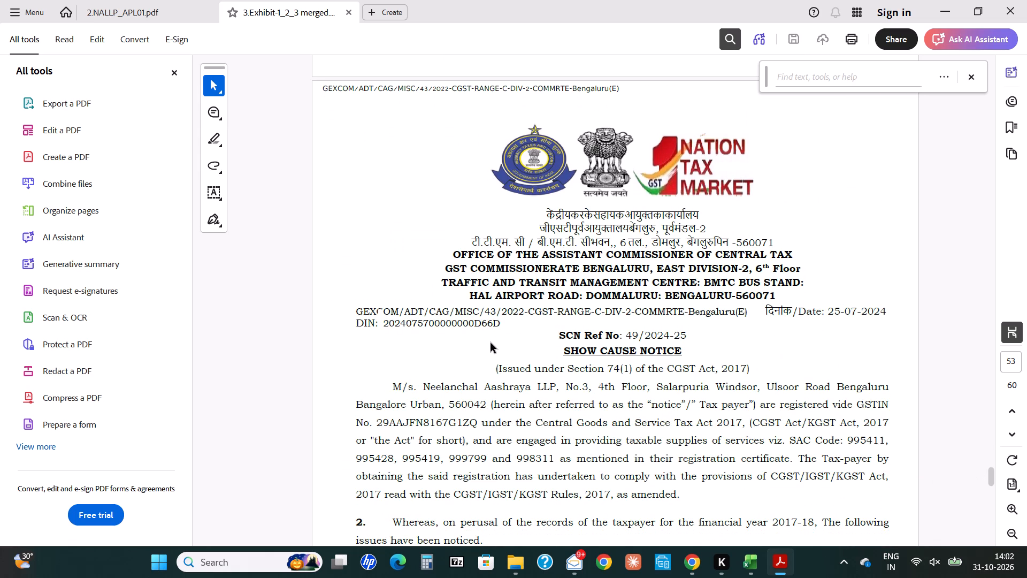
# Begin the B9 event in the date sheet with "Show Cause Notice issued by the".
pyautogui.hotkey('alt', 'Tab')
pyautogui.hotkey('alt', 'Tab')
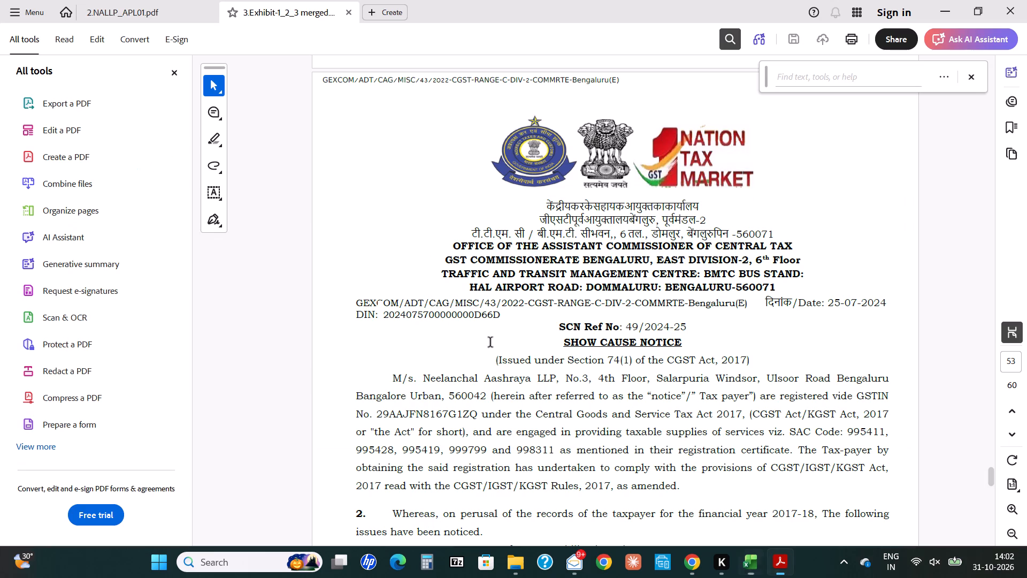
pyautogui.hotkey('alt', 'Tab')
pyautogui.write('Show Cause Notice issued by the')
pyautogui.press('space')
# Check the signatory on the Show Cause Notice's last page and continue the B9 event with "Assistant Commissioner".
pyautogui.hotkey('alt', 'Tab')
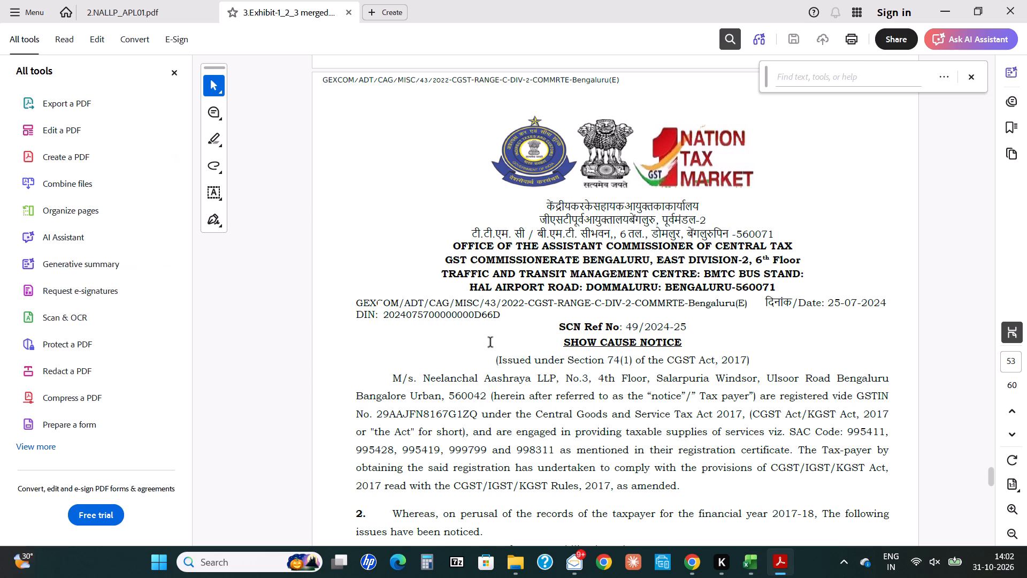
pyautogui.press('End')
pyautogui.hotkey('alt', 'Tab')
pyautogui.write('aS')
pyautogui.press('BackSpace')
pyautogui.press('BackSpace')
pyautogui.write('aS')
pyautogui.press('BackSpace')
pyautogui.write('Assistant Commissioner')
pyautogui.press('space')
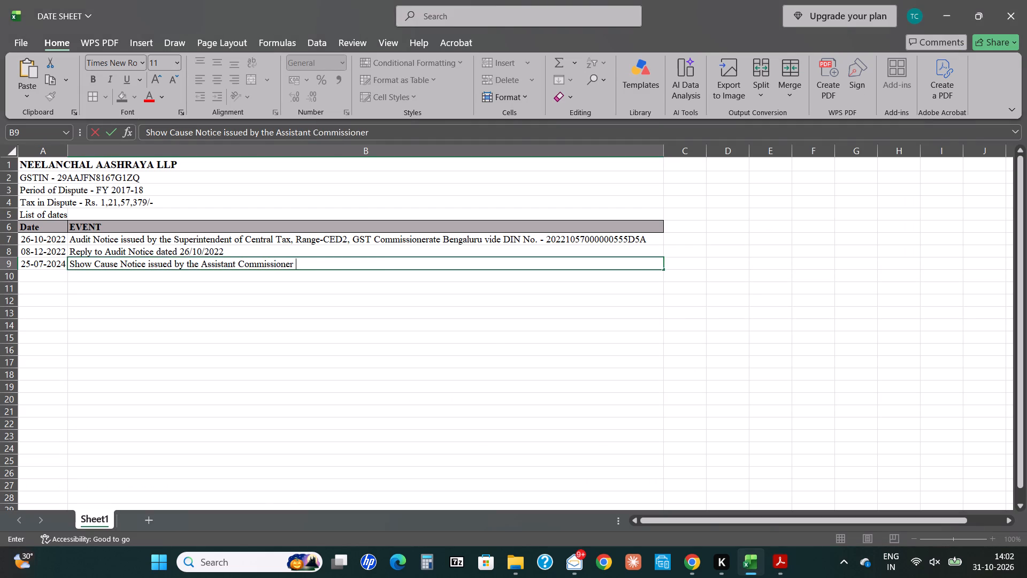
# Append ", East Division-2," to the B9 event, following the signature block of the Show Cause Notice.
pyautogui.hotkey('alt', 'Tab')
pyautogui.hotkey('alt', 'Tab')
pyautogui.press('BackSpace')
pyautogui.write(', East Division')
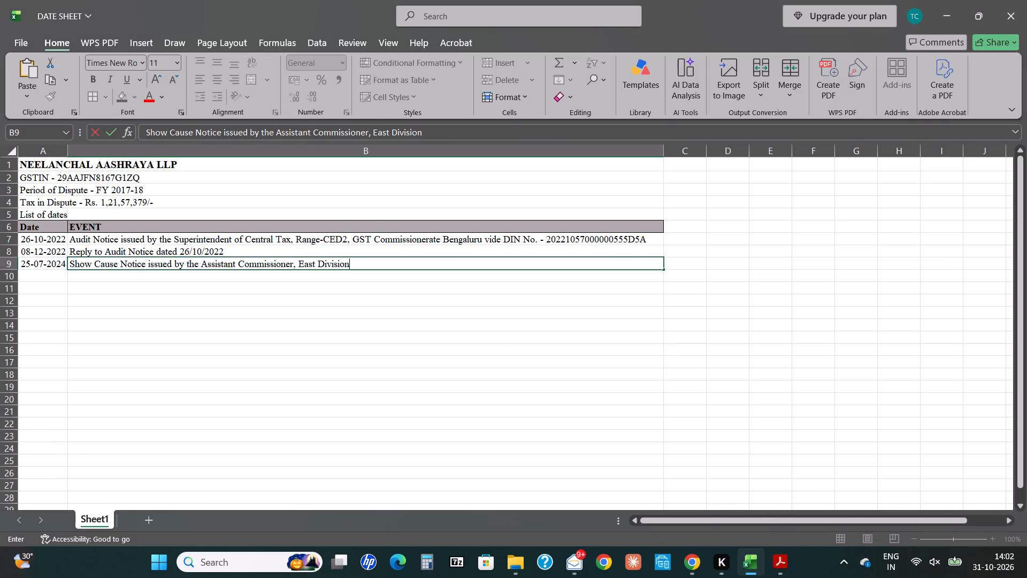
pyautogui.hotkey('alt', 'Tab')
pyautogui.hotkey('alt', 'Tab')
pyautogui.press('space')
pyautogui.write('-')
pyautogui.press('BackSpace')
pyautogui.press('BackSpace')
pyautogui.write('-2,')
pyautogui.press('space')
# Look through the Exhibit-1_2_3 PDF for the Show Cause Notice's first page and examine the issuing office header.
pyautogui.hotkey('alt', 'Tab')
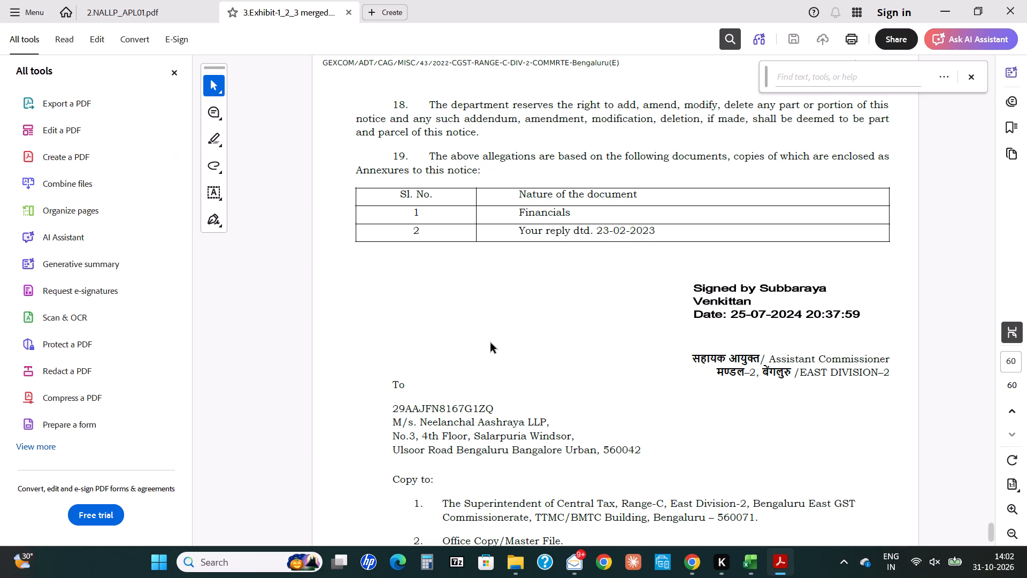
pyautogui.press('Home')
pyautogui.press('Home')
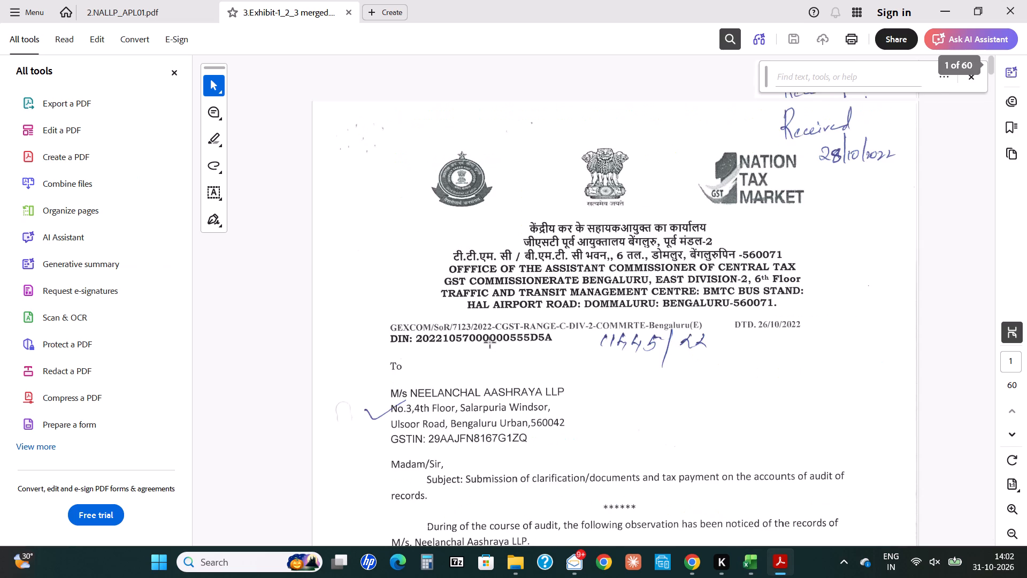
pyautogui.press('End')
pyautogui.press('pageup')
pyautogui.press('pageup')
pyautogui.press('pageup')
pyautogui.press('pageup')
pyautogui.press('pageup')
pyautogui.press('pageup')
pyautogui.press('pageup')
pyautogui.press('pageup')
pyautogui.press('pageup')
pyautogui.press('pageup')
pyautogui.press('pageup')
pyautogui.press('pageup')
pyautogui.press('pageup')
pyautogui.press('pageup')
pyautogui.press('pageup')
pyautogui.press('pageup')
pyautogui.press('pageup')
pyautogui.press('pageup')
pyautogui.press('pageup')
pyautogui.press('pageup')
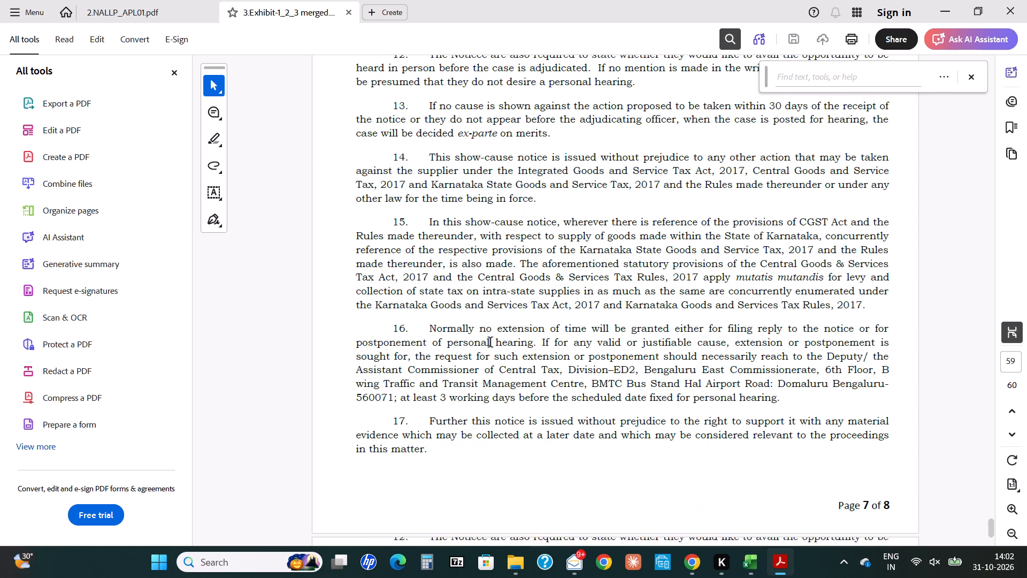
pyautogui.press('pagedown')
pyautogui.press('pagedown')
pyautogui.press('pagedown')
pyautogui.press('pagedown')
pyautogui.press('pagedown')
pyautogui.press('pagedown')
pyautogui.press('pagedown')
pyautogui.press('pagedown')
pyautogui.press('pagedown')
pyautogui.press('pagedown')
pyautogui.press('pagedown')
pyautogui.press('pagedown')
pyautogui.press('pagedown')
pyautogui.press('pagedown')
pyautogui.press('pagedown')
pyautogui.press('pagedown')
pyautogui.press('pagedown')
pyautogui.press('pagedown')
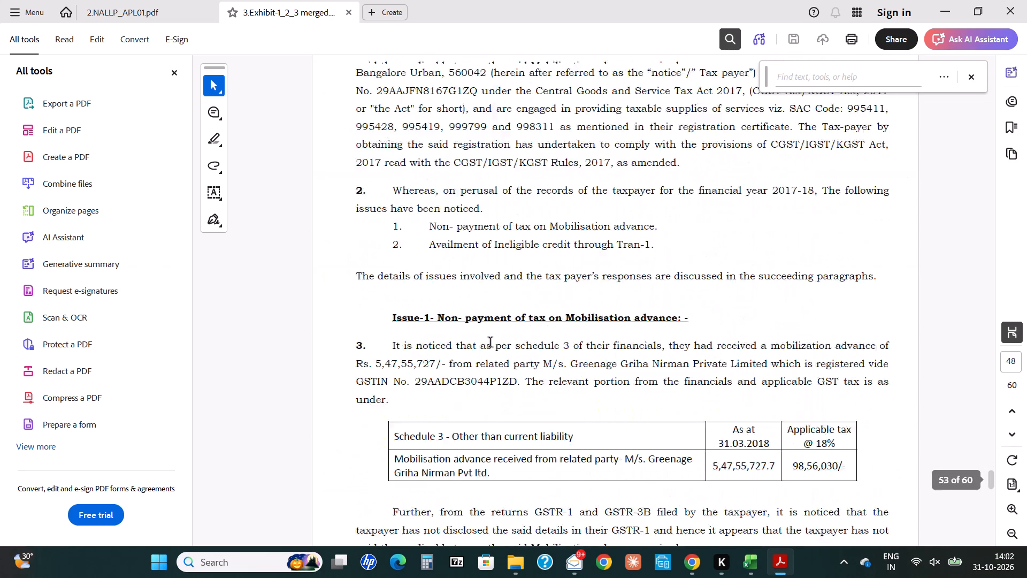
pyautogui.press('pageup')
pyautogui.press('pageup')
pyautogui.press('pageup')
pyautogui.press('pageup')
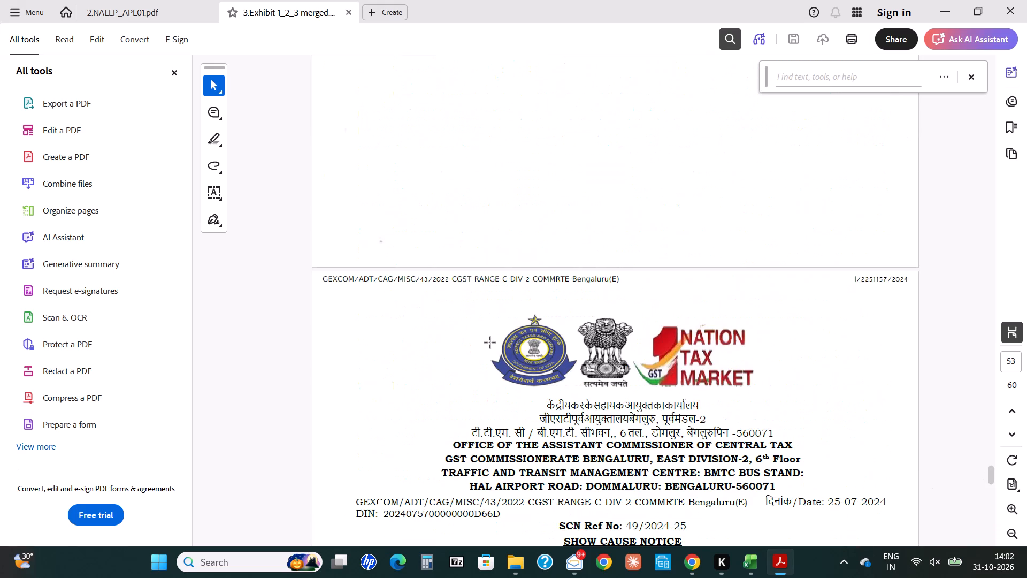
# Continue the B9 event with "GST Commissionerate Bengaluru vide" in the date sheet.
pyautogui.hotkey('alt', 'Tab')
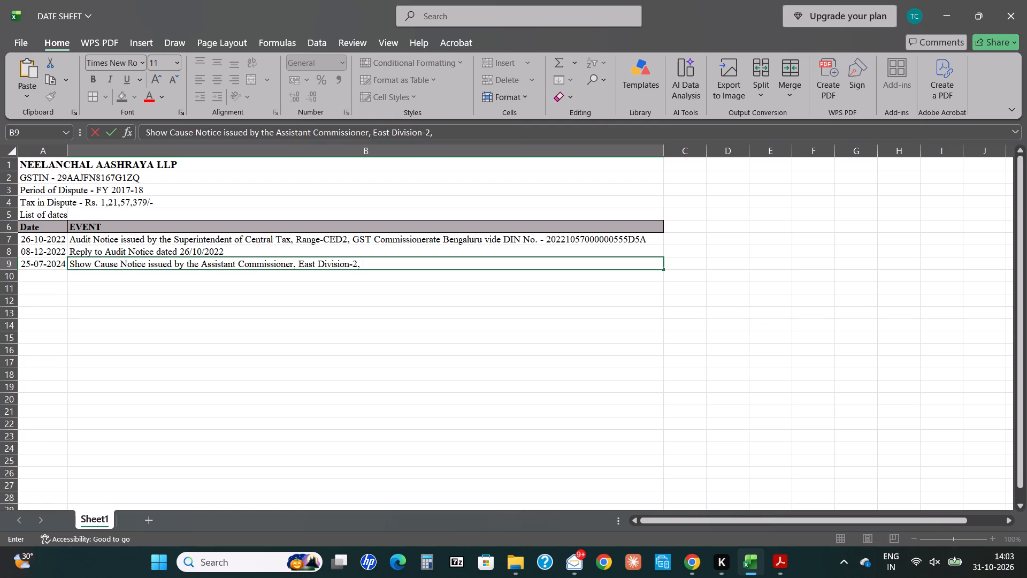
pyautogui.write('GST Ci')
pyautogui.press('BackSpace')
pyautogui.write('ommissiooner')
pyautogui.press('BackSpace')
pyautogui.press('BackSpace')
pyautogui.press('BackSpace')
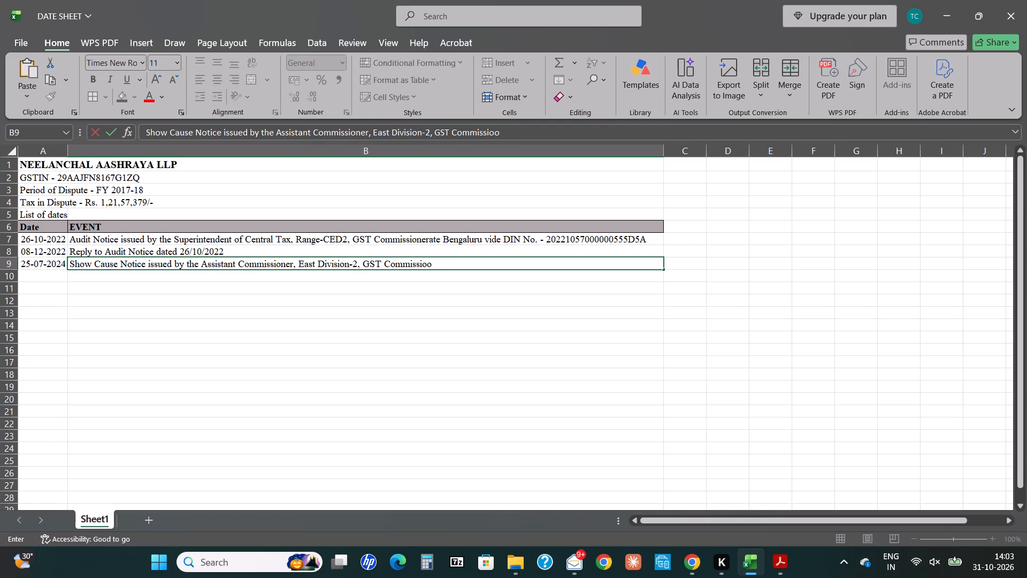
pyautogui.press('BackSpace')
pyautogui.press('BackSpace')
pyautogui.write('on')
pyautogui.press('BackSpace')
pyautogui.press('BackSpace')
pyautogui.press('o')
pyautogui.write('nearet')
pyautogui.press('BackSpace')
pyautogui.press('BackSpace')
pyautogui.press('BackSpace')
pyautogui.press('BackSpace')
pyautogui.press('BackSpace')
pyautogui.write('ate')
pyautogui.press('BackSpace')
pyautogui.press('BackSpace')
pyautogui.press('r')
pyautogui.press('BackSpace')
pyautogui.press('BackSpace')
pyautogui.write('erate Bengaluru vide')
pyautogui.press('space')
# Add "SCN Ref. No. 49/2024-25" to the B9 event, checking the reference against the Show Cause Notice.
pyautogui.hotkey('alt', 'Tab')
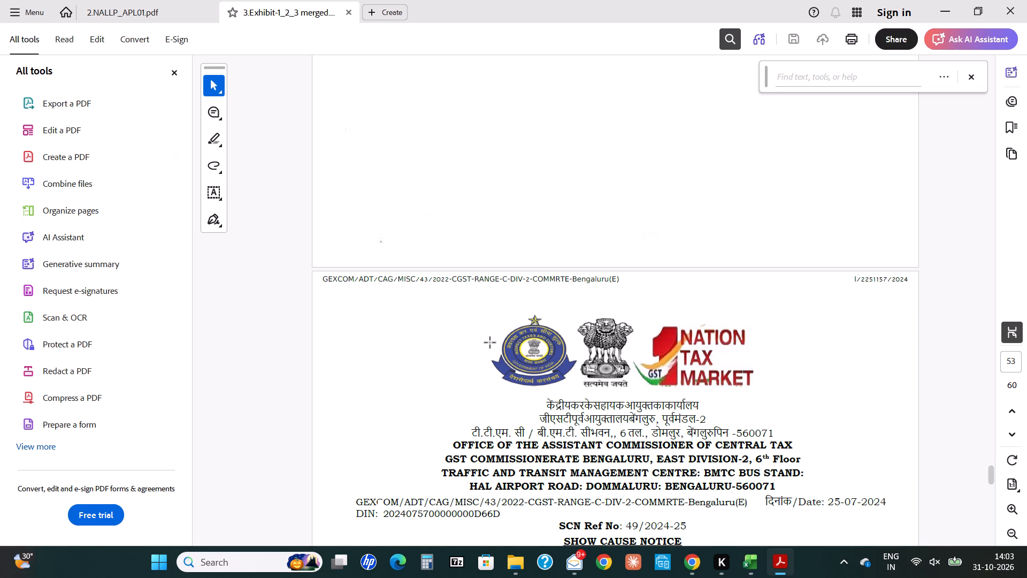
pyautogui.scroll(-3, 490, 343)
pyautogui.hotkey('alt', 'Tab')
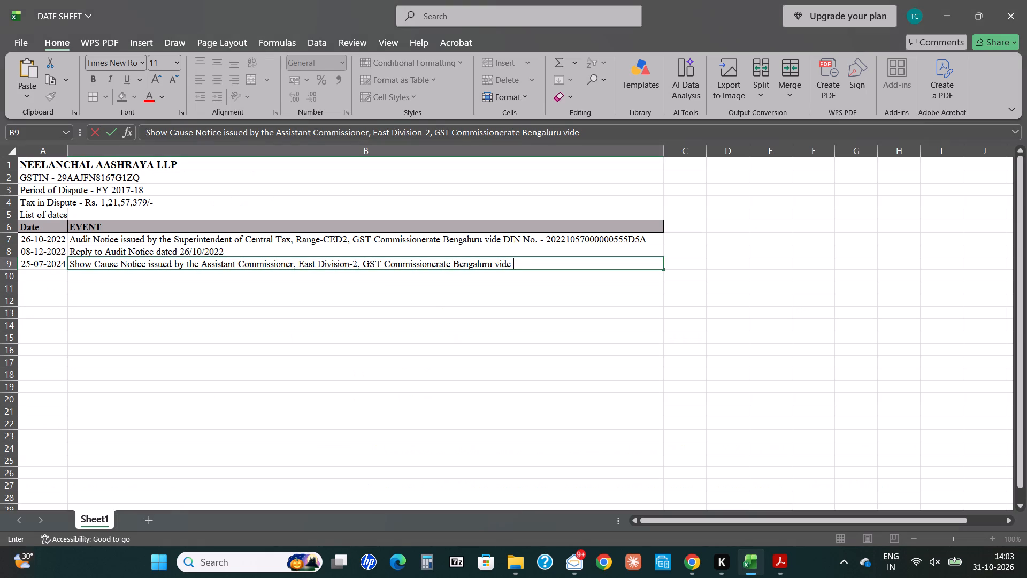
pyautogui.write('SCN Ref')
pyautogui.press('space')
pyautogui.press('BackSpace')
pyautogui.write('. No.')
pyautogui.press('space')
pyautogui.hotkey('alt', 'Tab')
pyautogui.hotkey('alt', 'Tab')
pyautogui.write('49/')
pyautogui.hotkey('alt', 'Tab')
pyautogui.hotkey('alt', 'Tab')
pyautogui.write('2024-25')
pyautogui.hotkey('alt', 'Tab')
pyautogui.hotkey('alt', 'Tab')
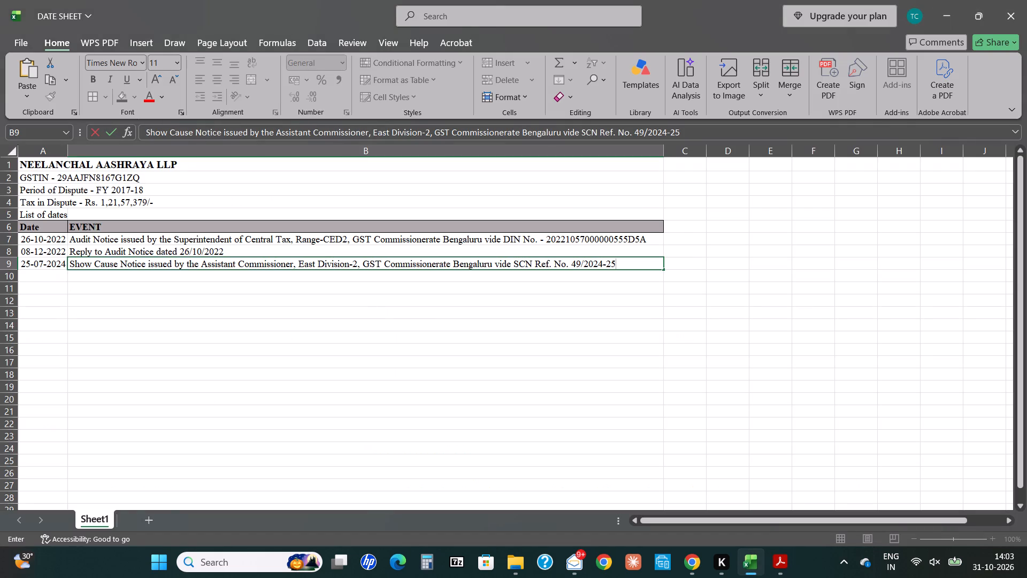
# Recheck the notice's header and extend the B9 event with "and DIN No. -".
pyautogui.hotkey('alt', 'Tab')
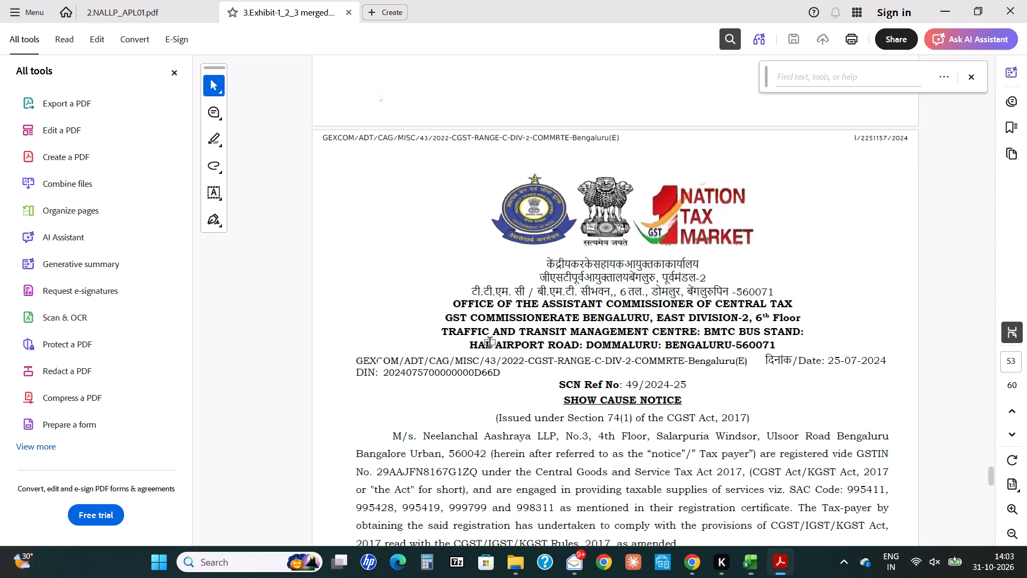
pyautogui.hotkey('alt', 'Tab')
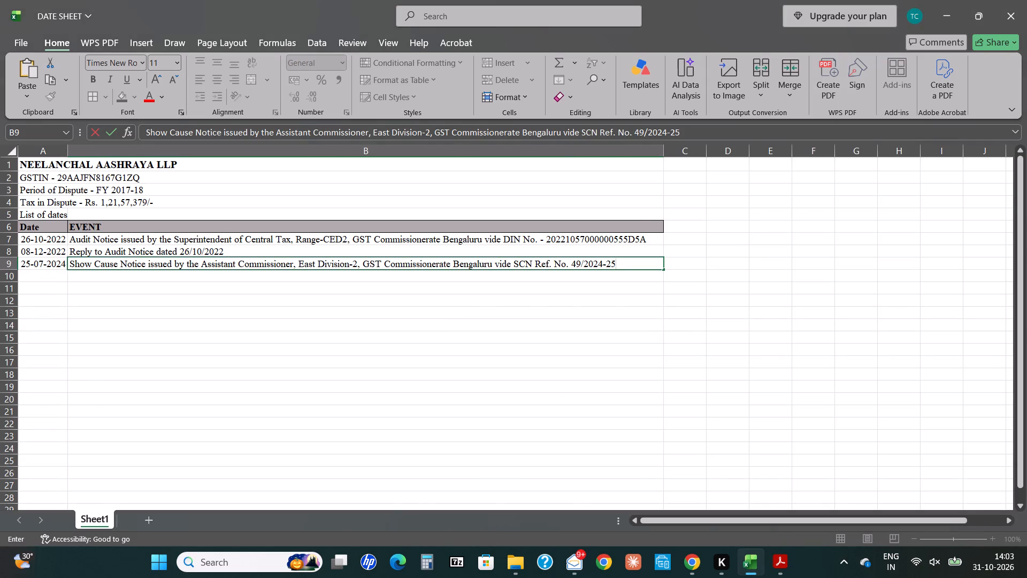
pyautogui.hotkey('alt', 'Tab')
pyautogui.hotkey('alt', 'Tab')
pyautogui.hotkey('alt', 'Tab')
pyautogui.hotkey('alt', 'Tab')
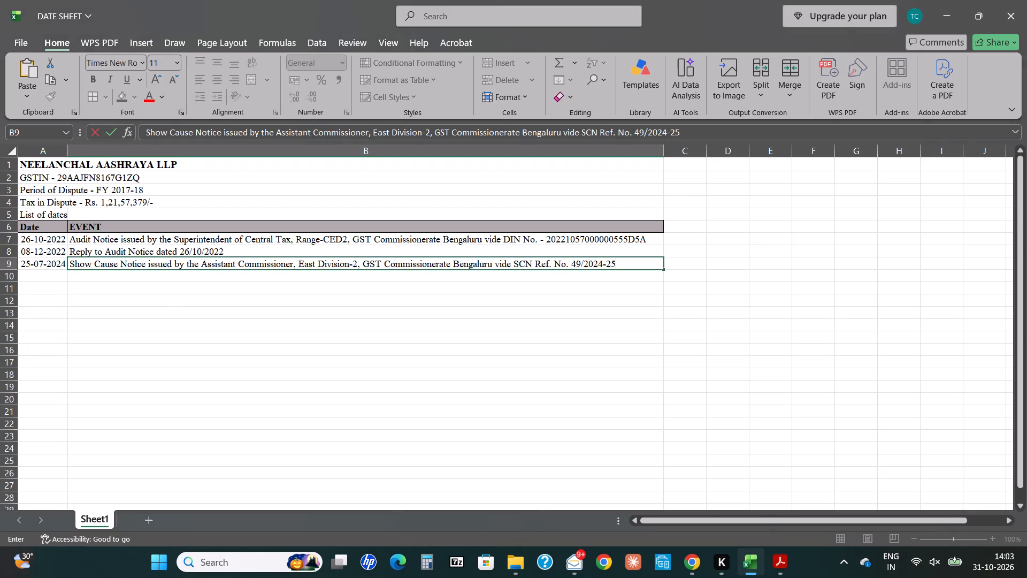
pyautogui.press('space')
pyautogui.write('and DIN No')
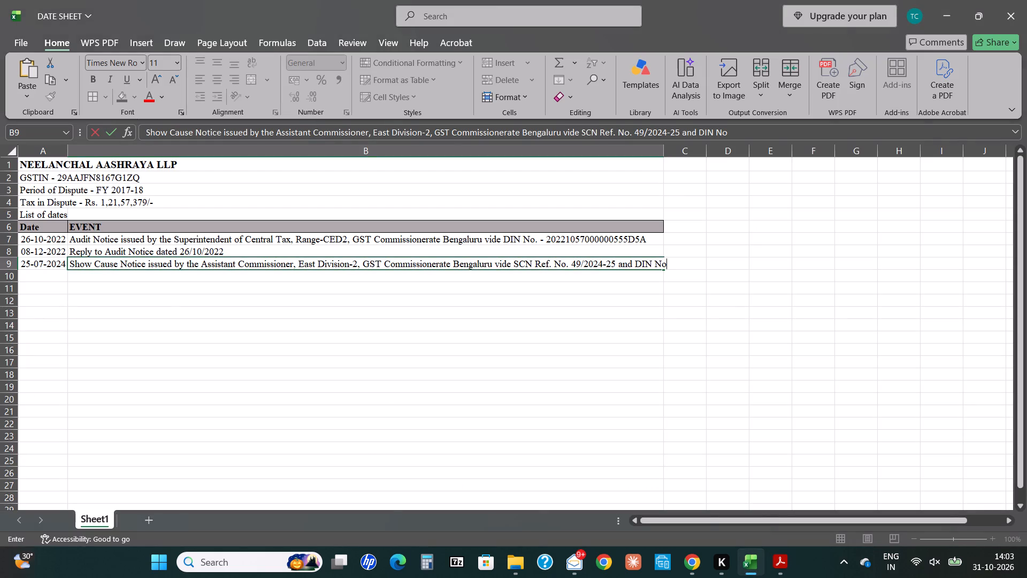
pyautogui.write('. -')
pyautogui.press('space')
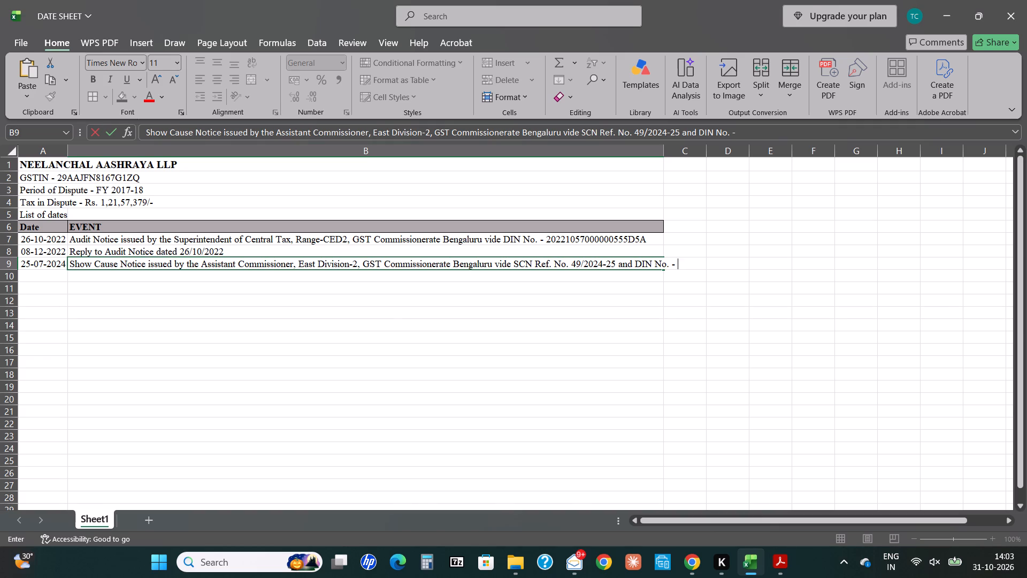
# Copy the DIN from the Show Cause Notice's header and paste it at the end of B9 to complete the event.
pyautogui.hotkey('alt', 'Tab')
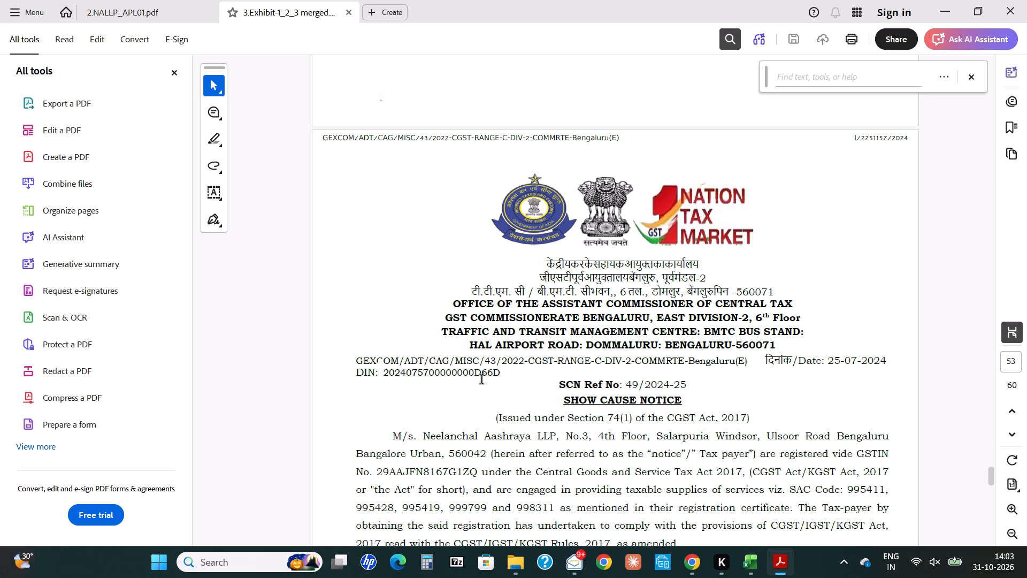
pyautogui.doubleClick(482, 380)
pyautogui.hotkey('ctrl', 'c')
pyautogui.hotkey('alt', 'Tab')
pyautogui.hotkey('alt', 'Tab')
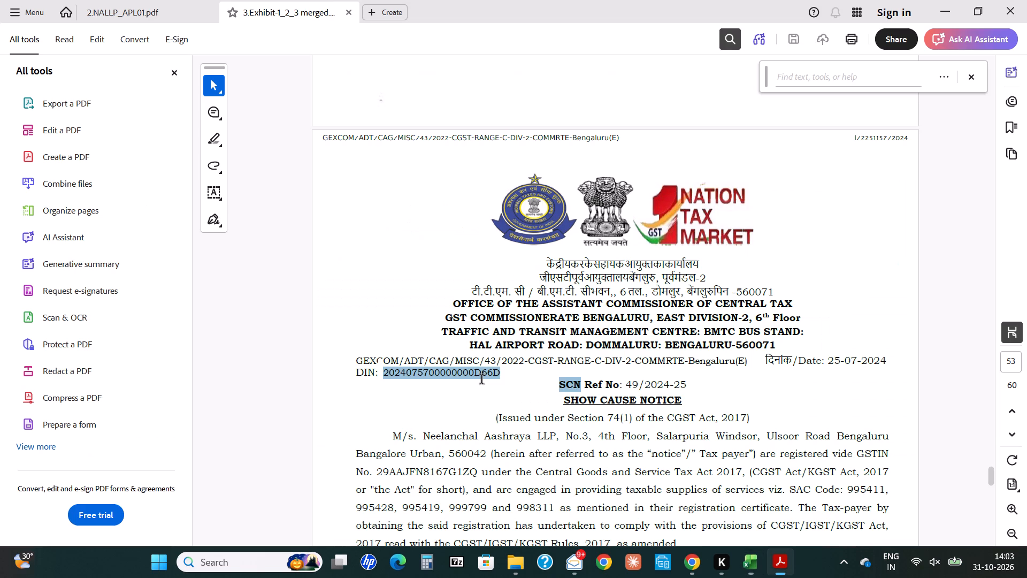
pyautogui.click(482, 380)
pyautogui.moveTo(500, 376); pyautogui.dragTo(384, 374)
pyautogui.hotkey('ctrl', 'c')
pyautogui.hotkey('alt', 'Tab')
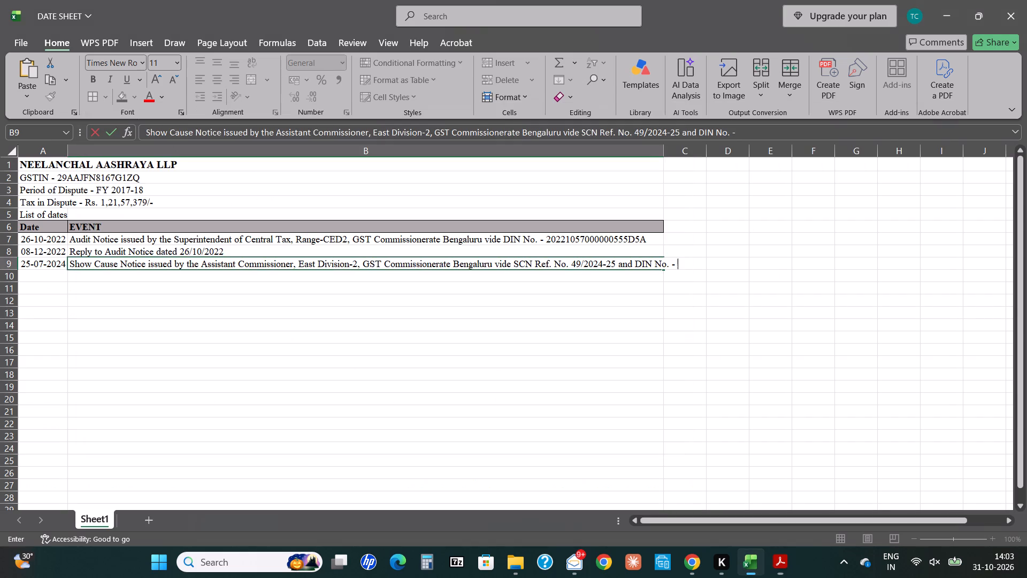
pyautogui.hotkey('ctrl', 'v')
pyautogui.press('Return')
# Apply Wrap Text to the Show Cause Notice event in B9.
pyautogui.press('Up')
pyautogui.press('Right')
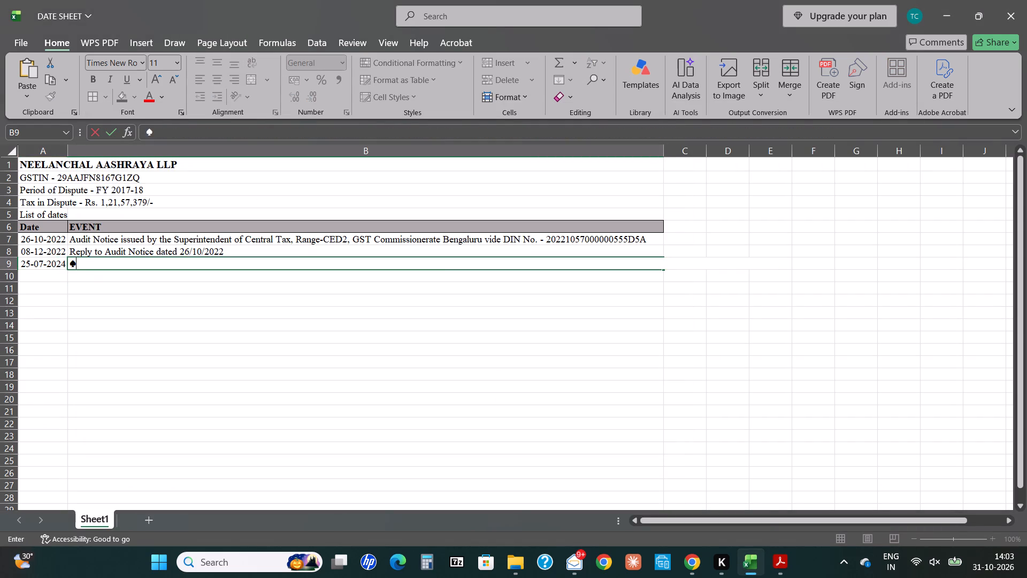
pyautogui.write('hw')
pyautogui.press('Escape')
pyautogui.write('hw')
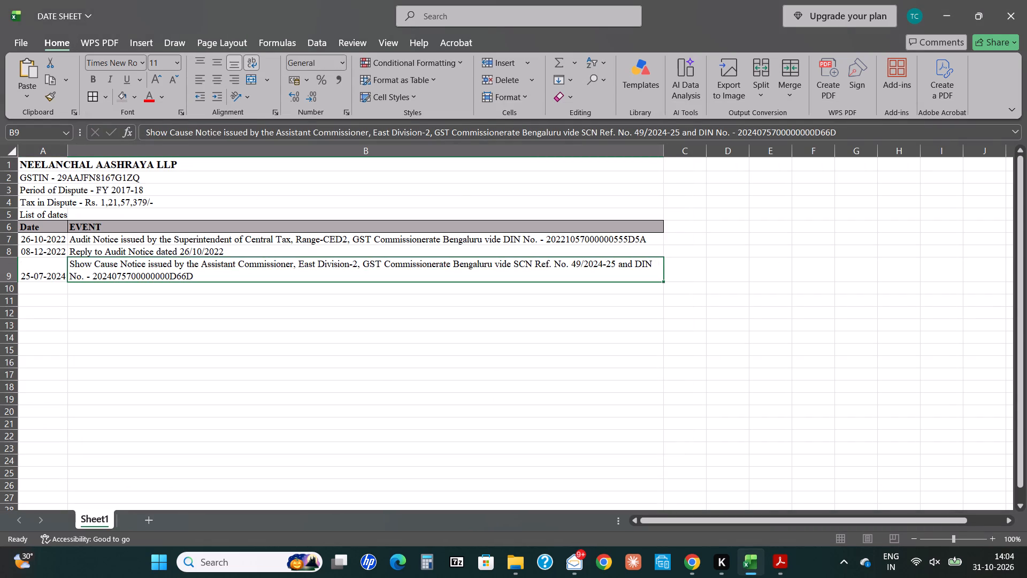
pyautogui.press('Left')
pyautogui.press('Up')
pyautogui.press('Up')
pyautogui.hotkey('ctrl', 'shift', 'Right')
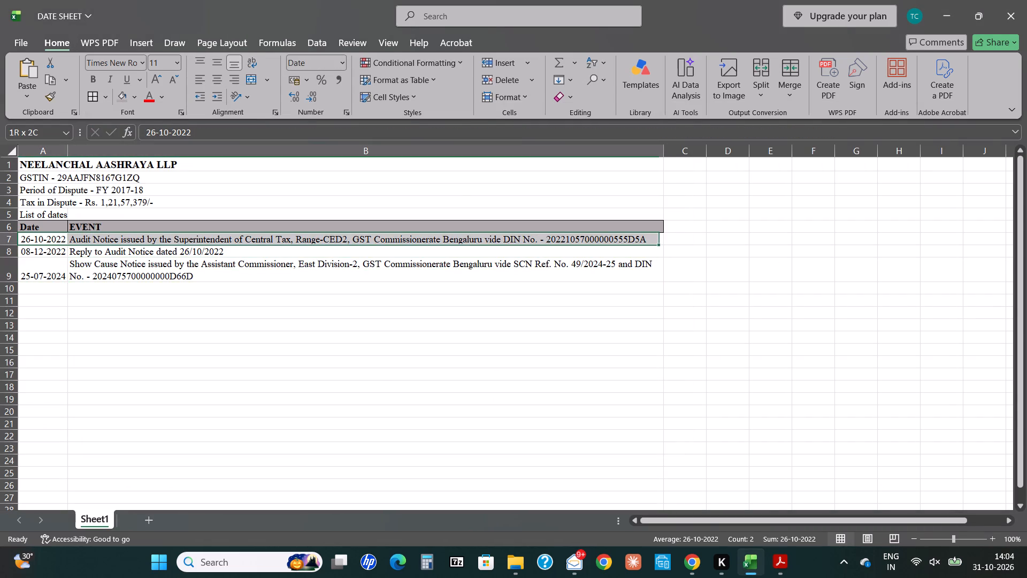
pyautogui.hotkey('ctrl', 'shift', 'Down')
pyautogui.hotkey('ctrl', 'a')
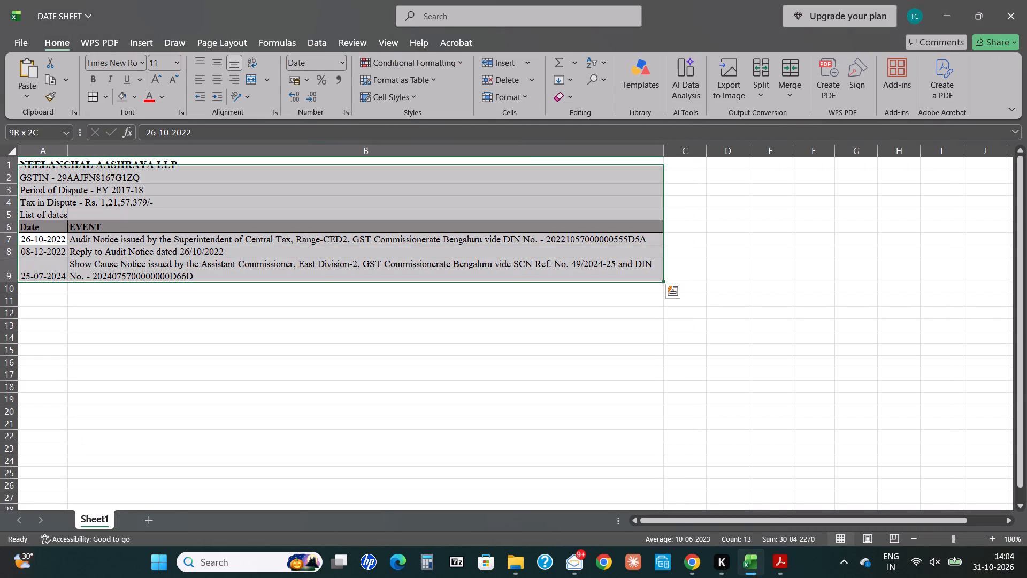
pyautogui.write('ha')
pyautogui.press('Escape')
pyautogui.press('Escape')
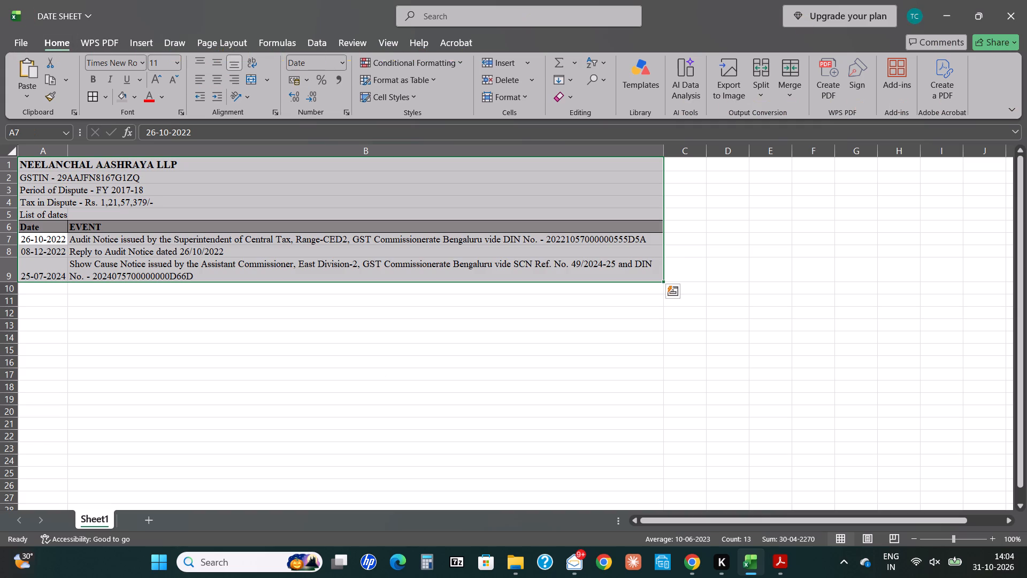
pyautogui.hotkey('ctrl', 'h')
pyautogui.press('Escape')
# Top-align the contents of all cells in the sheet, finishing on the empty cell A10.
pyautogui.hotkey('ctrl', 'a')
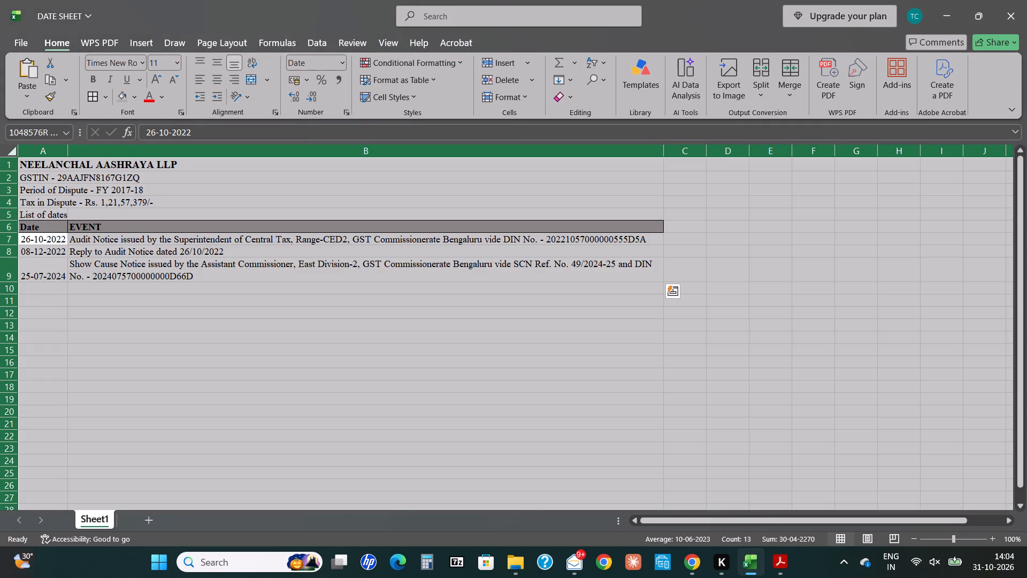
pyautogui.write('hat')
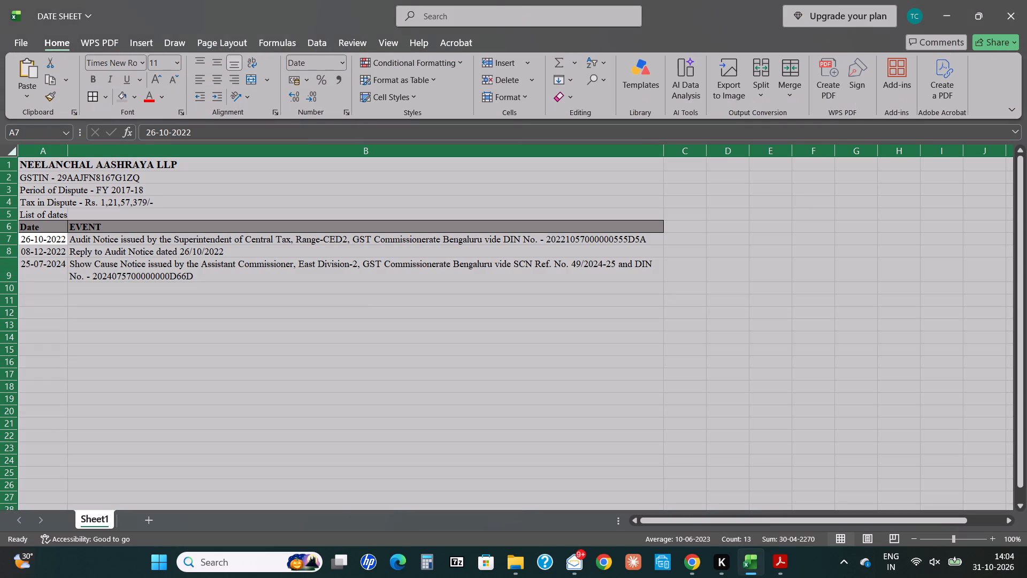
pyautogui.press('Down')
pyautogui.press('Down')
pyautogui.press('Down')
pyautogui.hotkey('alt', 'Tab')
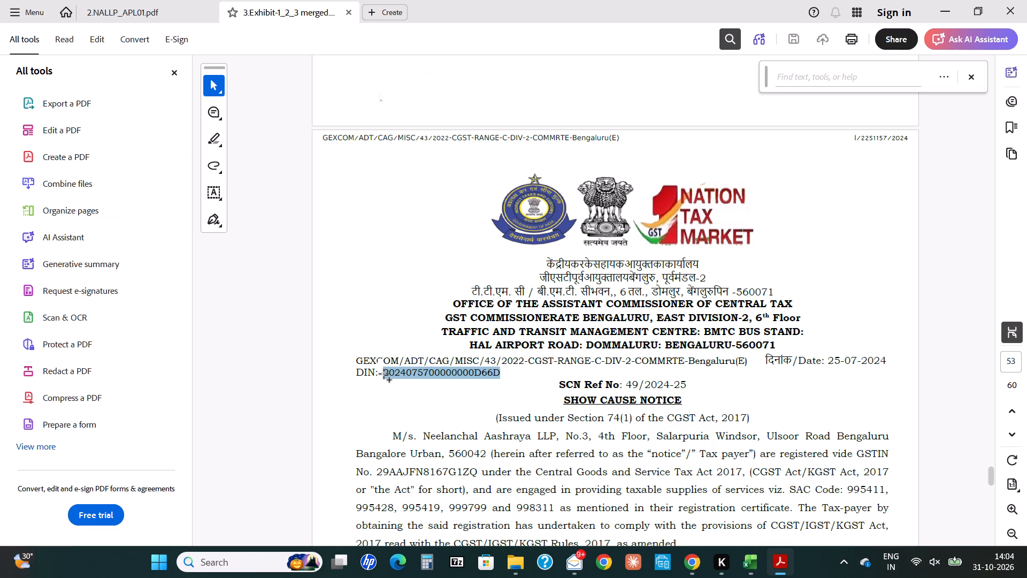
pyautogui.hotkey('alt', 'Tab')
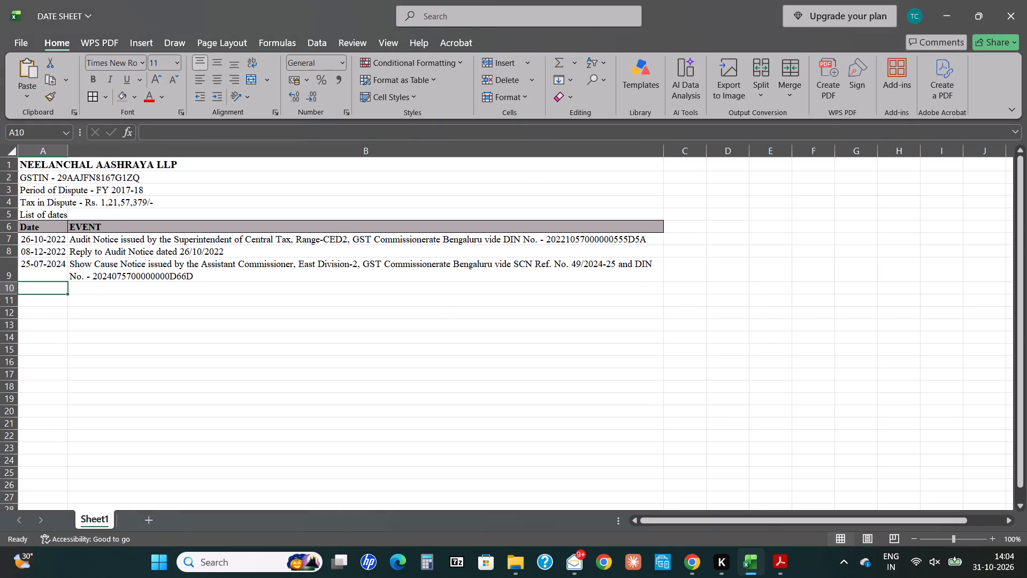
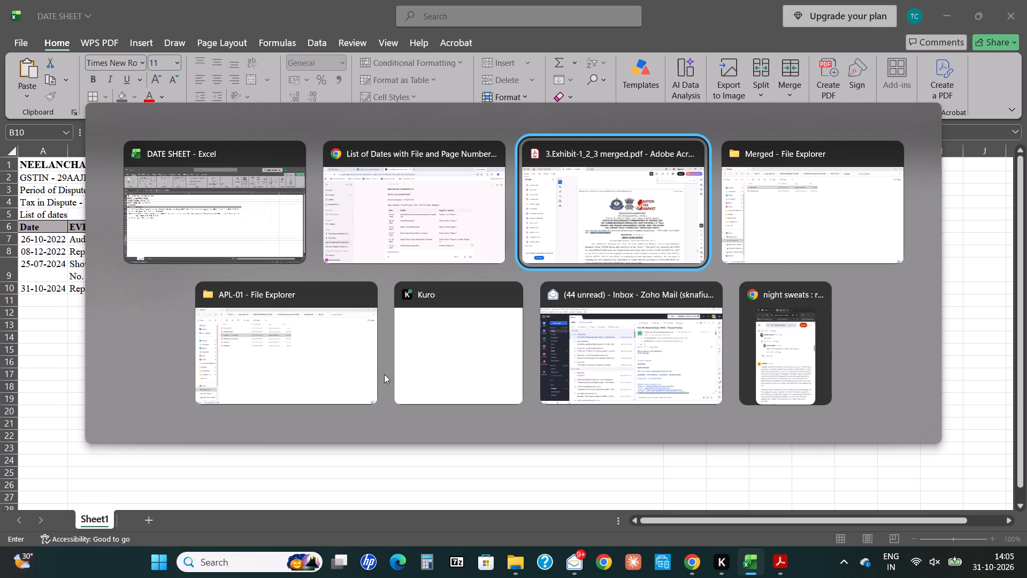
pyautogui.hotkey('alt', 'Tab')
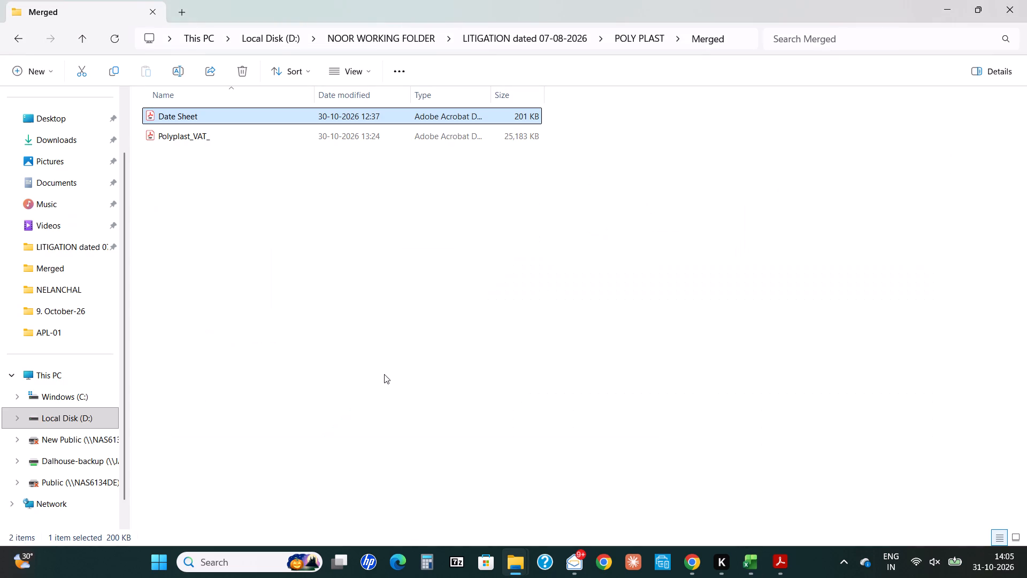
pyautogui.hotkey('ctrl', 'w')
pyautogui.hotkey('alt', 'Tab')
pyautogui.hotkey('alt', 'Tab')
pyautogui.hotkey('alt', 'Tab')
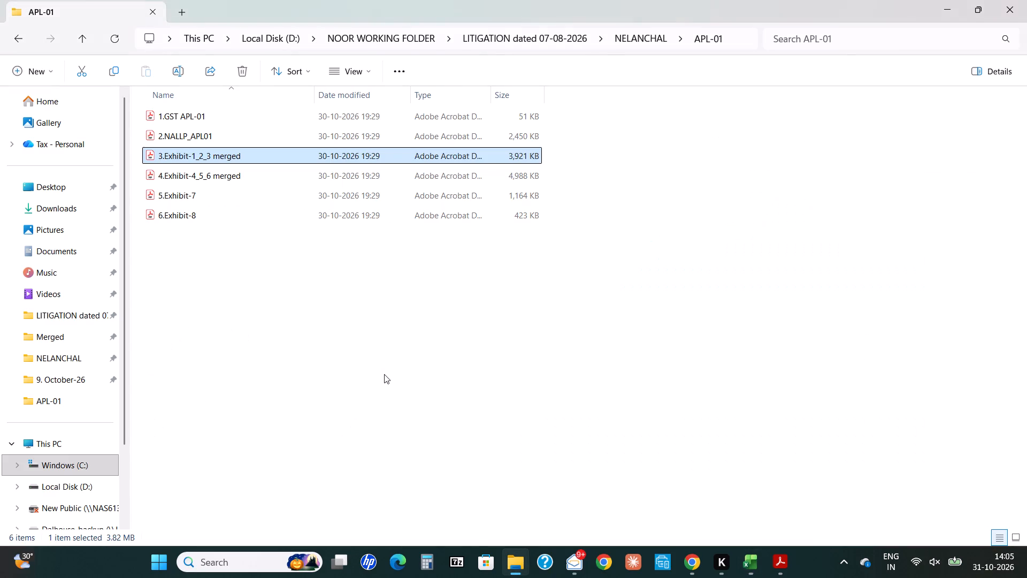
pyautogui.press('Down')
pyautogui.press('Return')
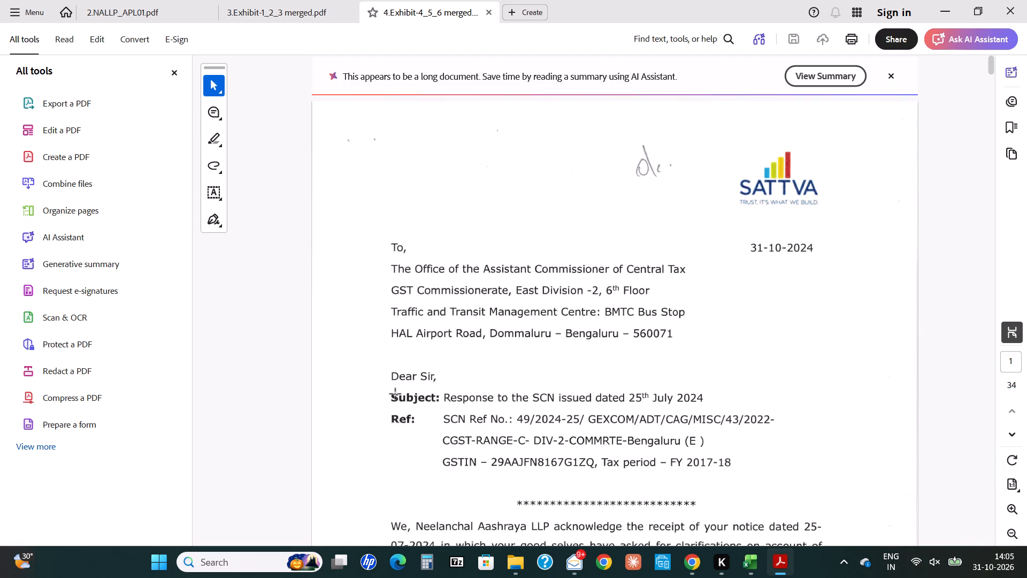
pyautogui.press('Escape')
pyautogui.scroll(-1, 507, 411)
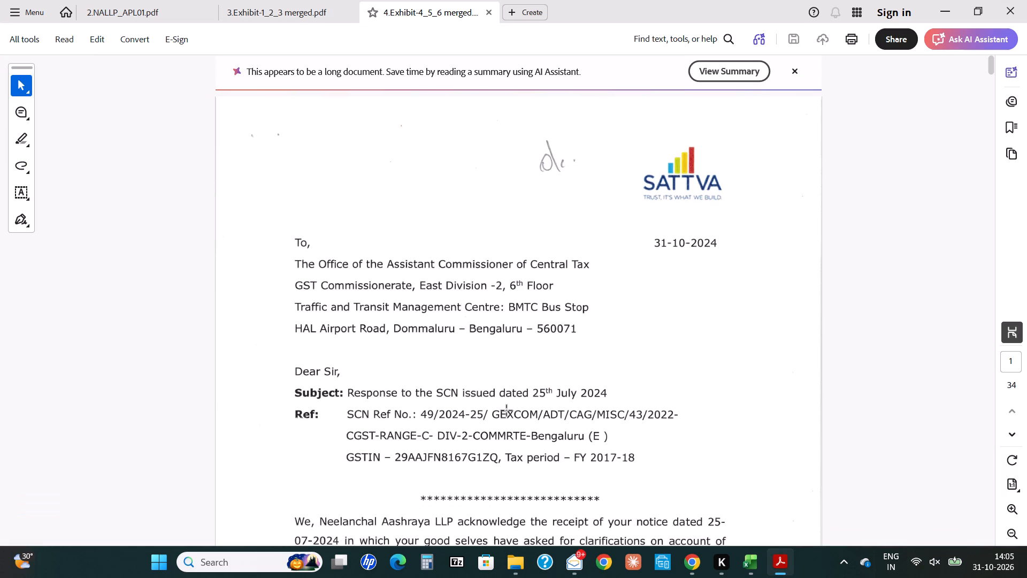
pyautogui.scroll(-3, 507, 411)
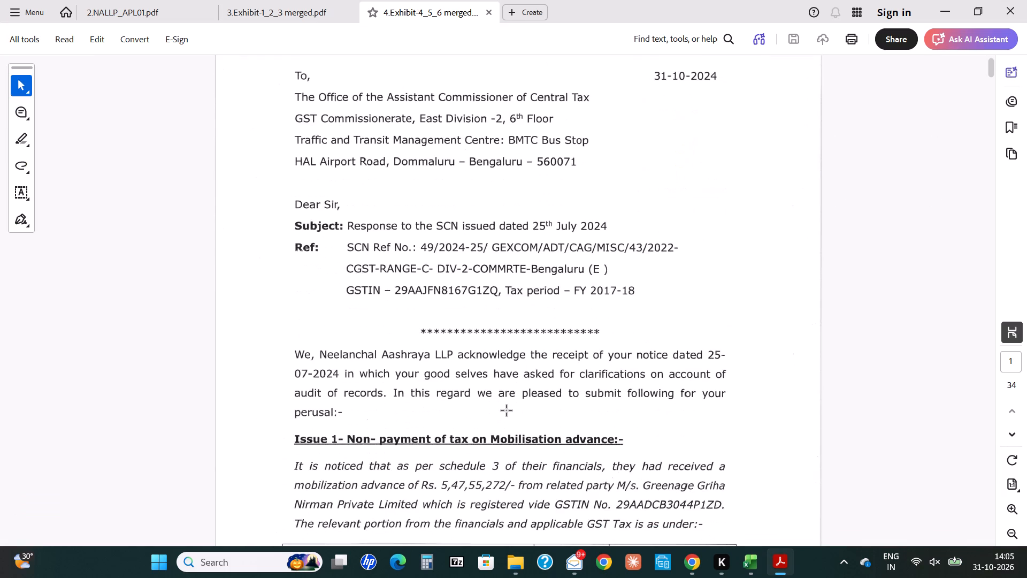
pyautogui.scroll(2, 507, 411)
# Complete the event in B10 of the DATE SHEET workbook by adding "dated 25.07.2024".
pyautogui.hotkey('alt', 'Tab')
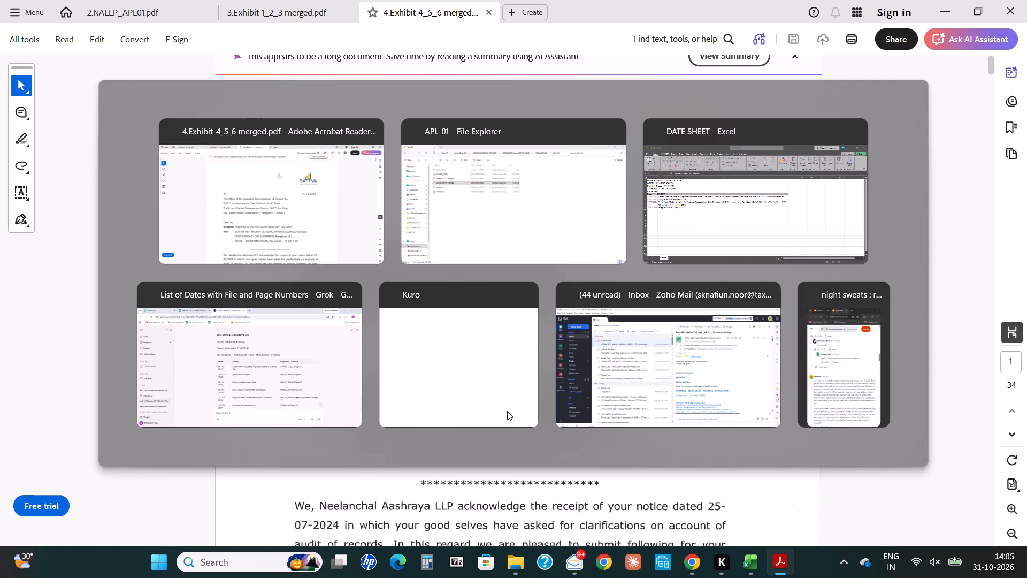
pyautogui.hotkey('alt', 'Tab')
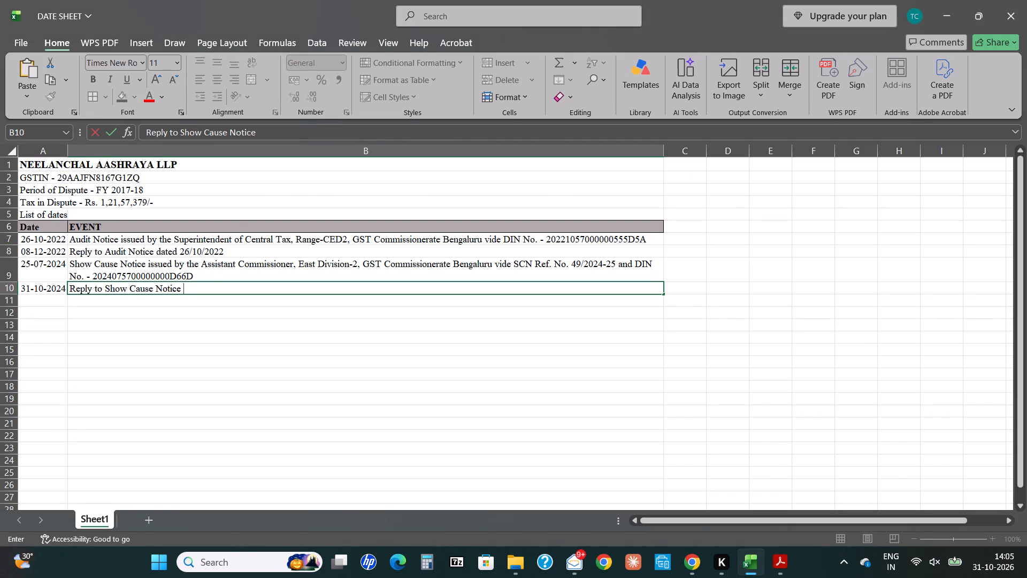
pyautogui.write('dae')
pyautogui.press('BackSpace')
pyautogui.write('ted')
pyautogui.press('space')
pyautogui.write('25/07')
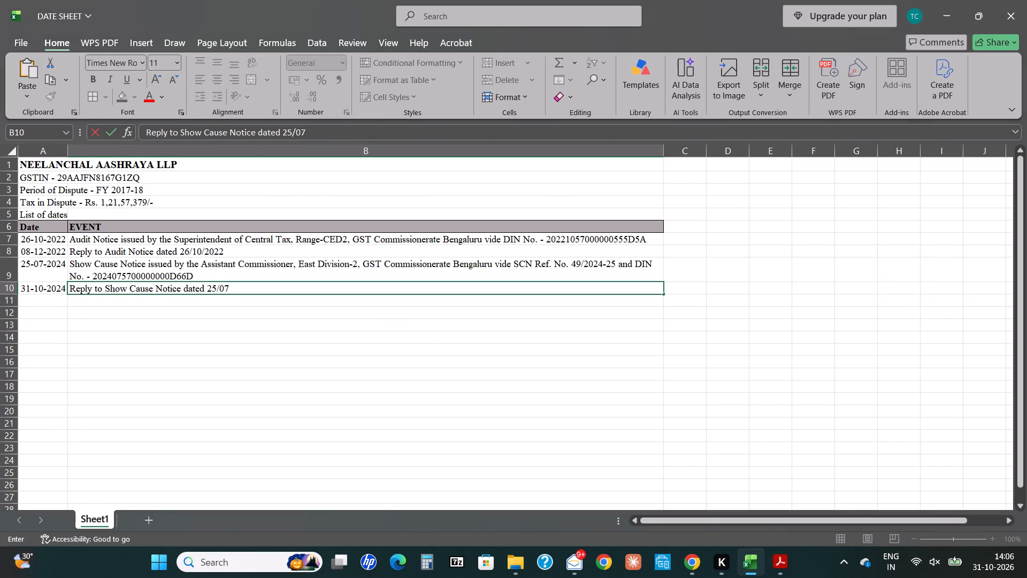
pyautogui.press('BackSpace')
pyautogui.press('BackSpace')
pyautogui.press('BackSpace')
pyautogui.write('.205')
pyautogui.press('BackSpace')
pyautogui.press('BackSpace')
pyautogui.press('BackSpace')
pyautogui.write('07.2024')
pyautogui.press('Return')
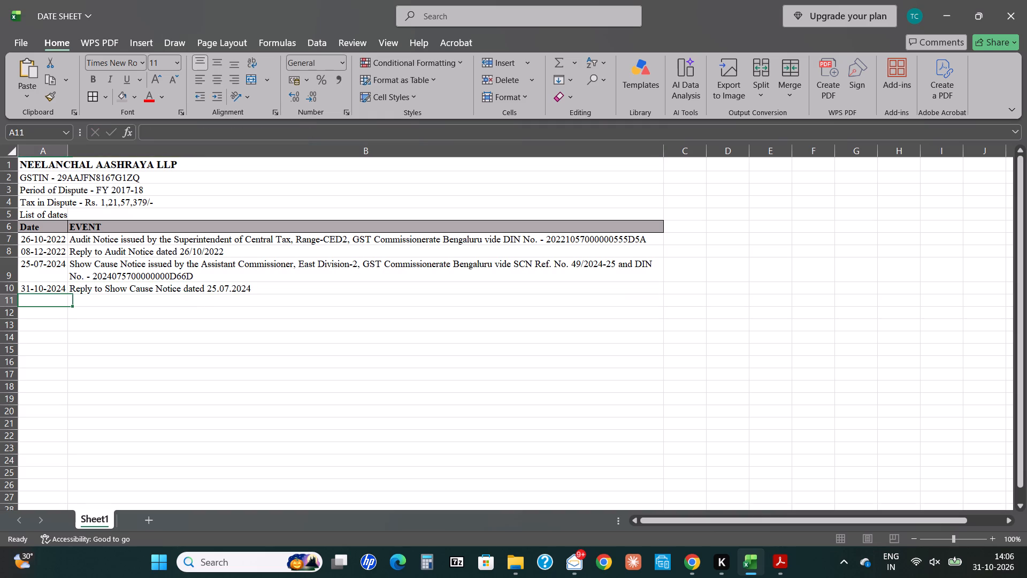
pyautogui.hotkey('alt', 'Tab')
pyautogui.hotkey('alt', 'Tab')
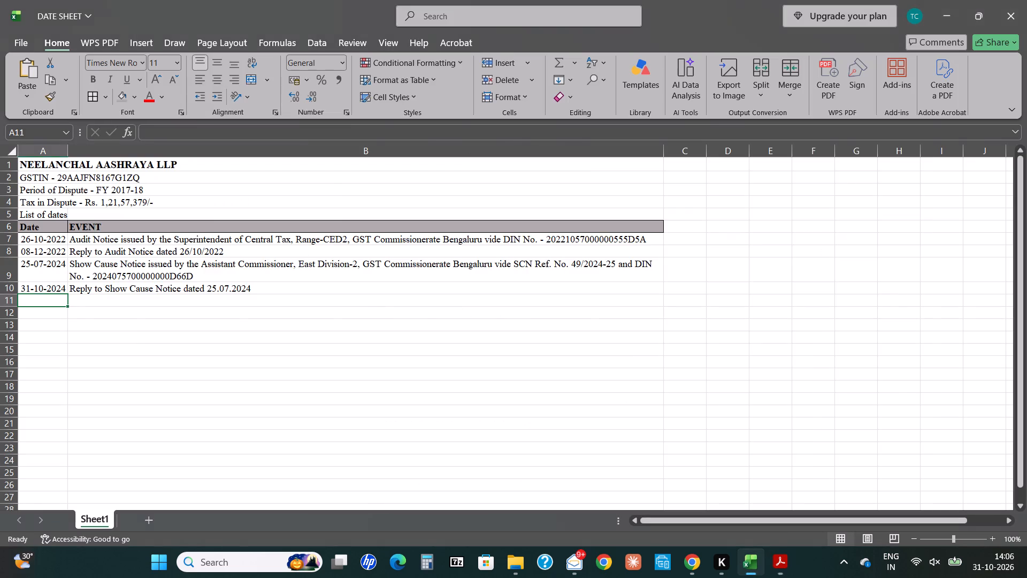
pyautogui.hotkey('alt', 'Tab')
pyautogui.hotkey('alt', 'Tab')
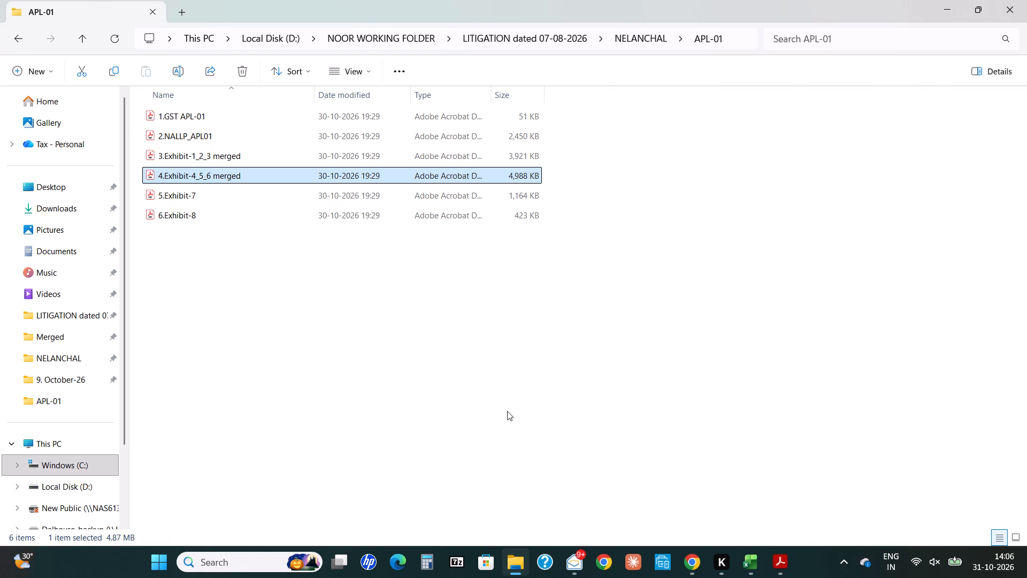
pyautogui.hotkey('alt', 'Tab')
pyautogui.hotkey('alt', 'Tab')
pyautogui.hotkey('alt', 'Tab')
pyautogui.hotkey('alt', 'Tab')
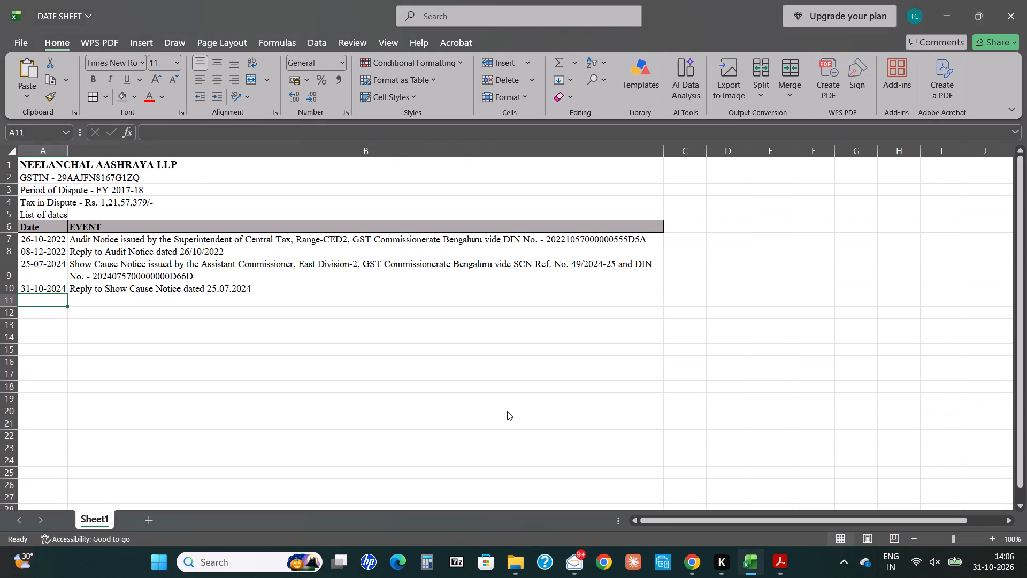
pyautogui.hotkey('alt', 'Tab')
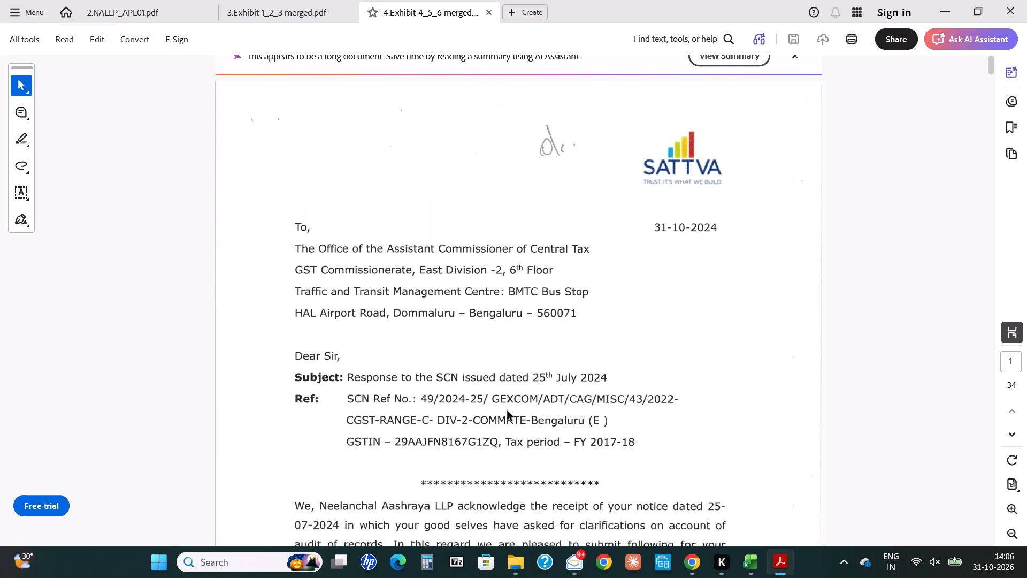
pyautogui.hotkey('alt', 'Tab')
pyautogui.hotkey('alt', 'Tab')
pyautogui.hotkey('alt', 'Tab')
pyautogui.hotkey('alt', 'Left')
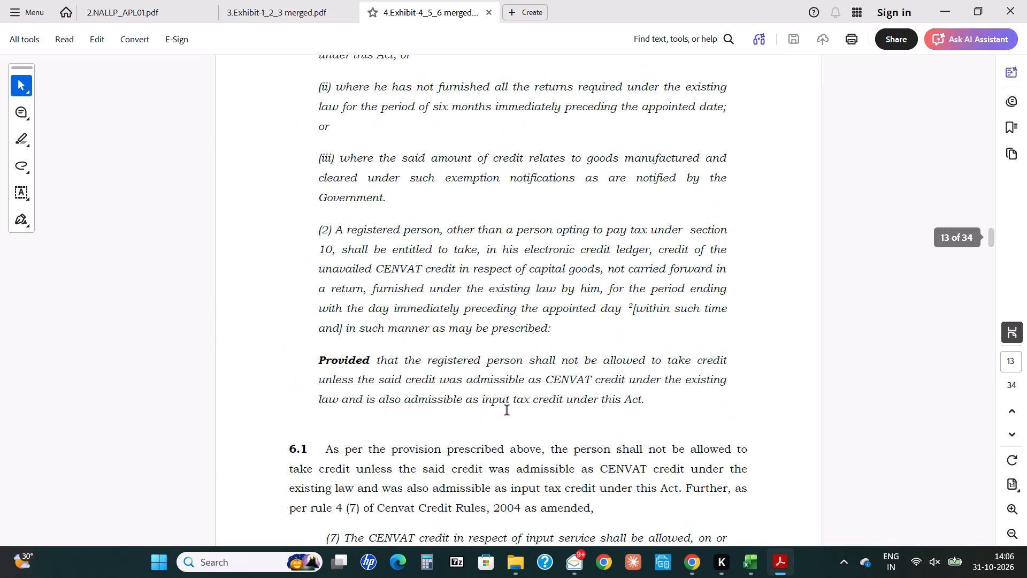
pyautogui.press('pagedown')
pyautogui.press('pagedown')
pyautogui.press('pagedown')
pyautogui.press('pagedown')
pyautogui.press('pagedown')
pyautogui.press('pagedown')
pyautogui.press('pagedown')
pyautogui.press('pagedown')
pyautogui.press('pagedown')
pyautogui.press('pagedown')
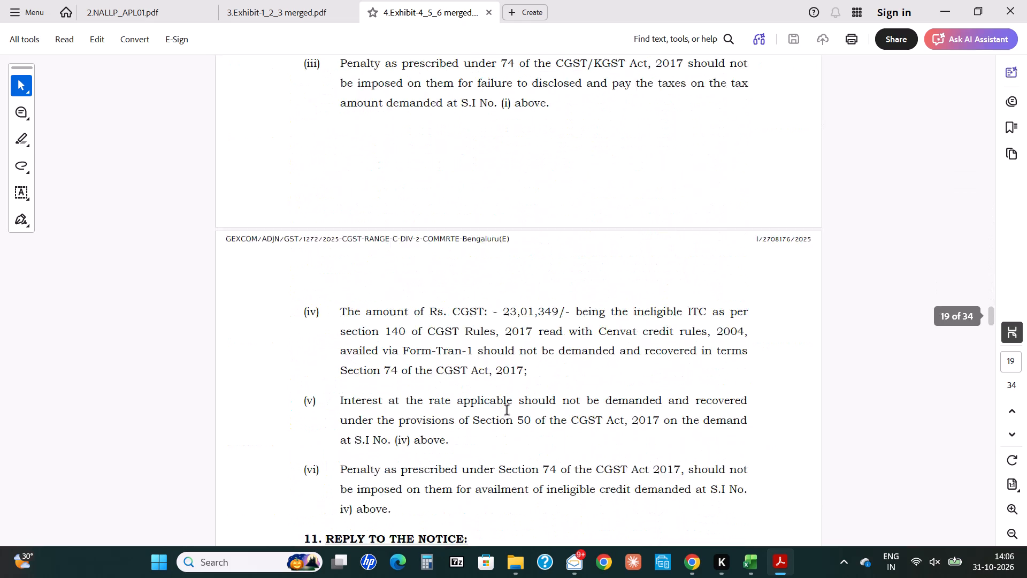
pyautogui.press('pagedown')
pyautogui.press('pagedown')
pyautogui.scroll(-1, 507, 411)
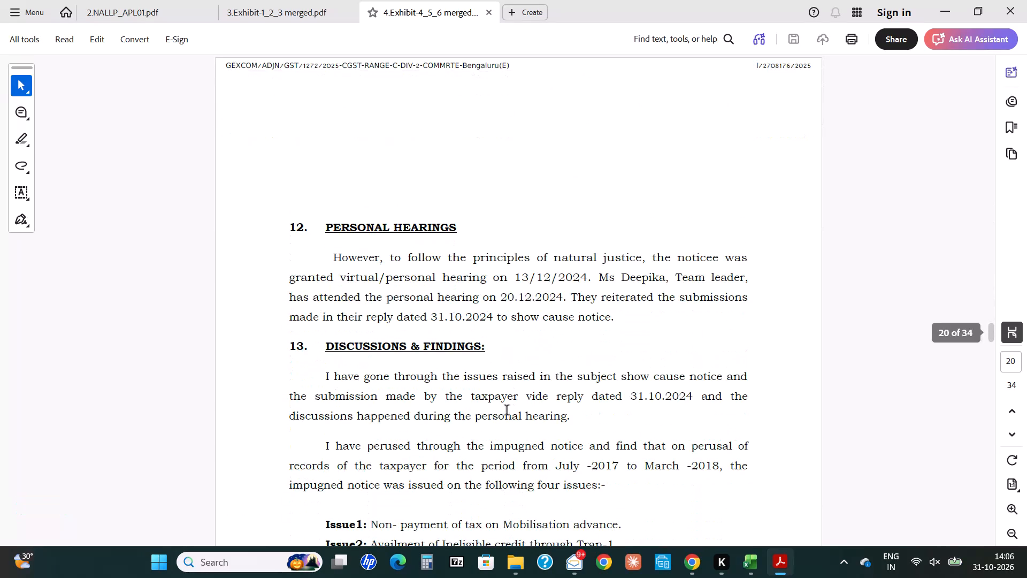
pyautogui.scroll(-1, 507, 411)
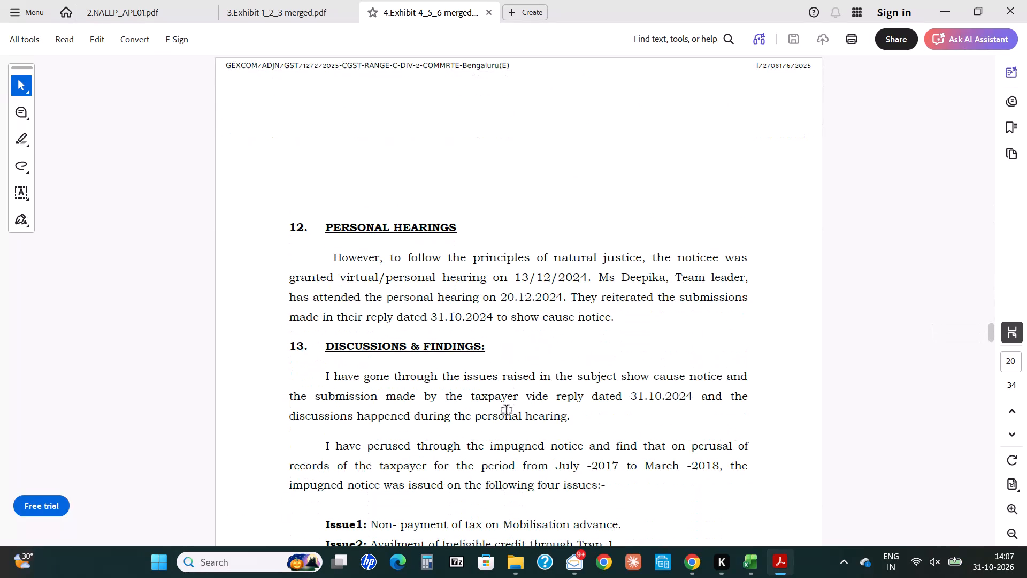
# Enter "Personal Hearing held" as the event text in B11 of the DATE SHEET workbook.
pyautogui.hotkey('alt', 'Tab')
pyautogui.hotkey('alt', 'Tab')
pyautogui.hotkey('alt', 'Tab')
pyautogui.hotkey('alt', 'Tab')
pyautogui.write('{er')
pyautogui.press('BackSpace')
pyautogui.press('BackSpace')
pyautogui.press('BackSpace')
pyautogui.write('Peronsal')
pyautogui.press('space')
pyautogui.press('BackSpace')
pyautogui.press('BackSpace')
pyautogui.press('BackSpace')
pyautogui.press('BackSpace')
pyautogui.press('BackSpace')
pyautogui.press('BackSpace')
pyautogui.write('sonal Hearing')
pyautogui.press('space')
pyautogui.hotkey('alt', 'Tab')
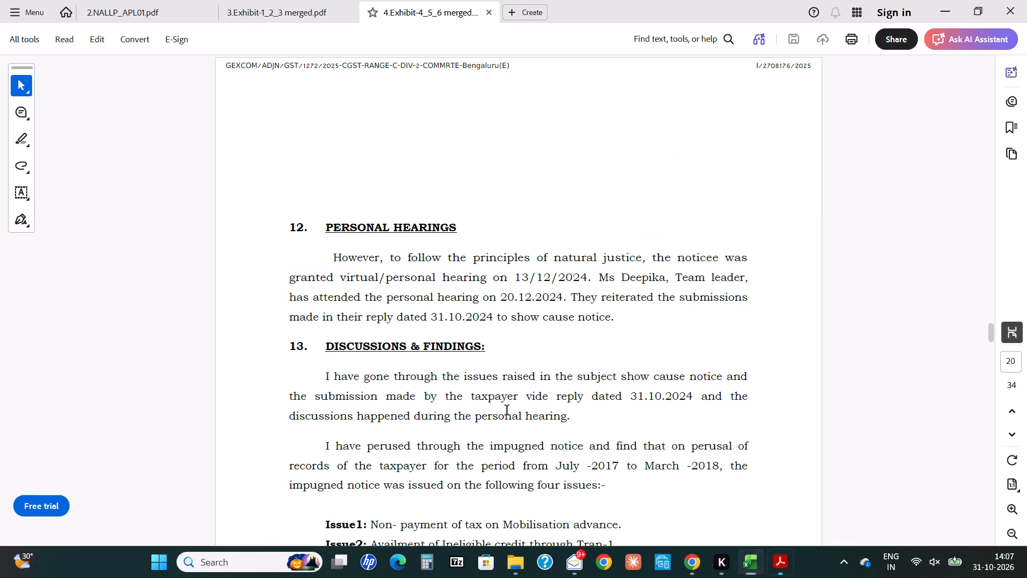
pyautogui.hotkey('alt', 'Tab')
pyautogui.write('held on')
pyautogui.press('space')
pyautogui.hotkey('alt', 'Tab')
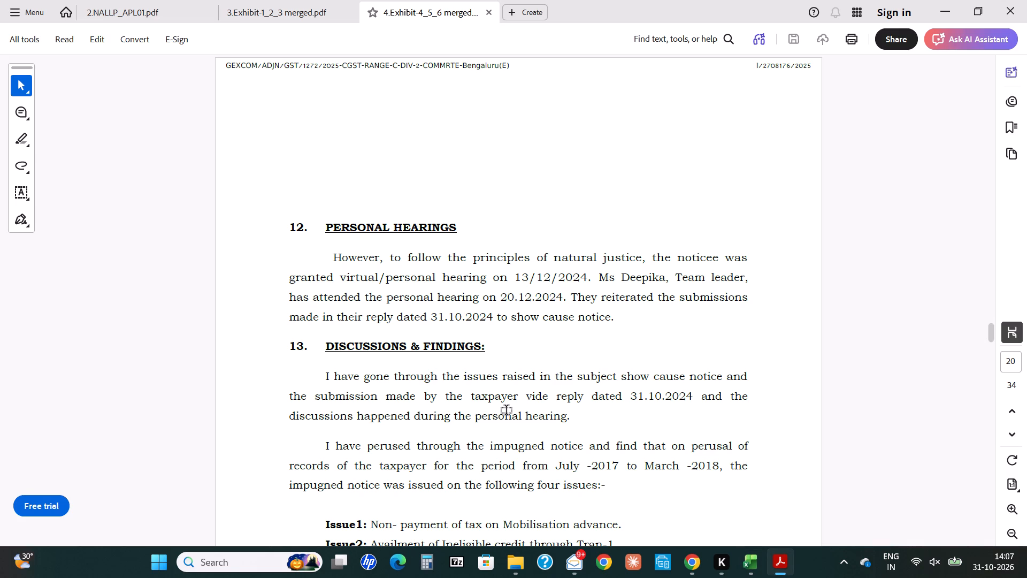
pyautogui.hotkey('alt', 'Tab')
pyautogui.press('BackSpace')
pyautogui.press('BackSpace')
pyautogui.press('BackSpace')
# Recheck the Personal Hearings section in 4.Exhibit-4_5_6 merged and replace the event text in B11 with "Notice of Personal Hearing was issued".
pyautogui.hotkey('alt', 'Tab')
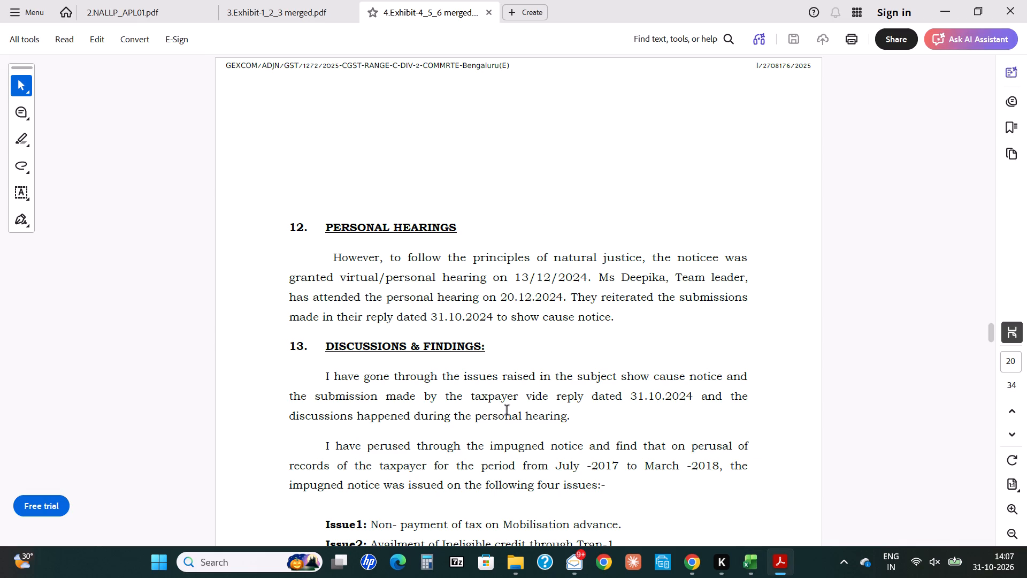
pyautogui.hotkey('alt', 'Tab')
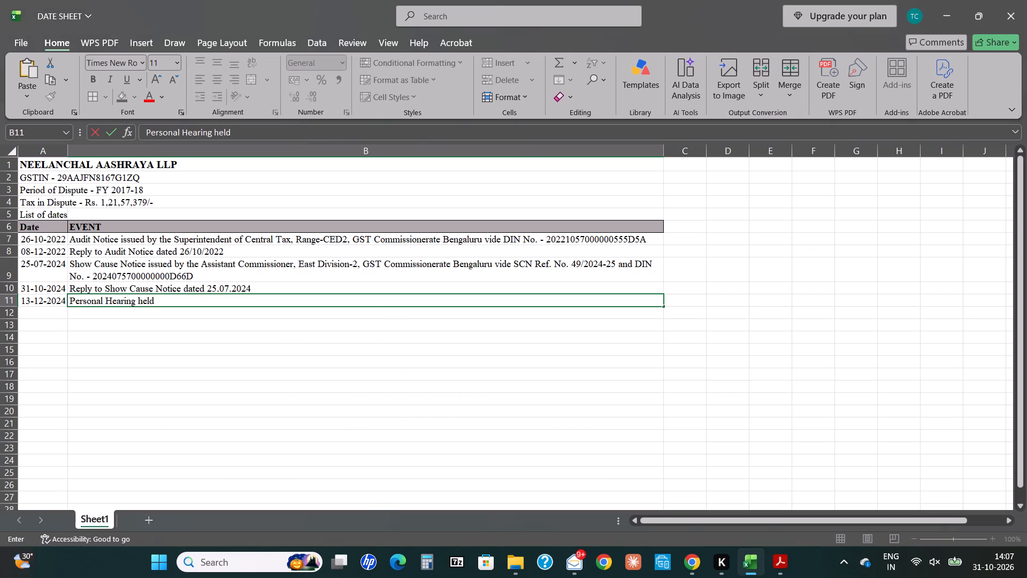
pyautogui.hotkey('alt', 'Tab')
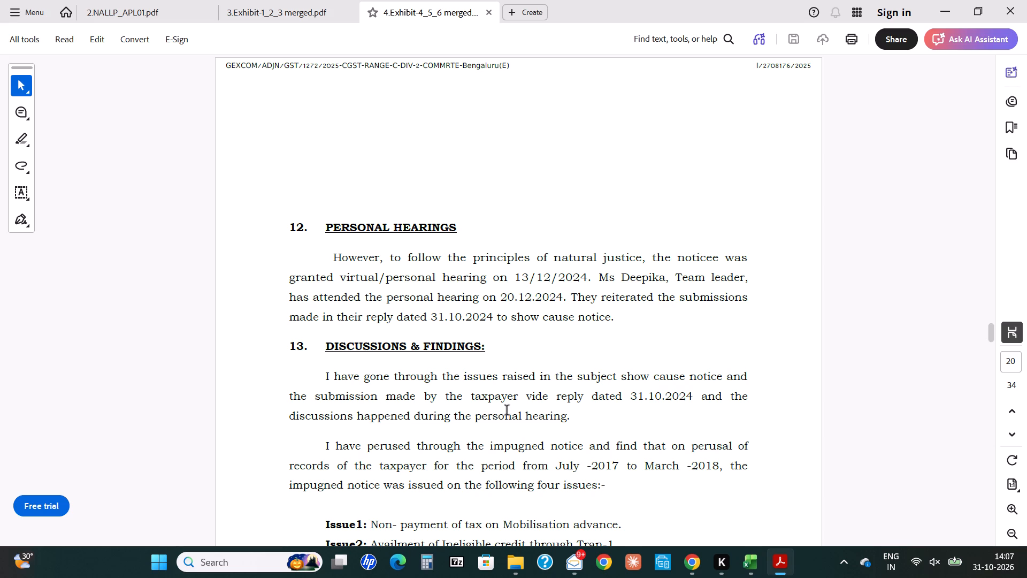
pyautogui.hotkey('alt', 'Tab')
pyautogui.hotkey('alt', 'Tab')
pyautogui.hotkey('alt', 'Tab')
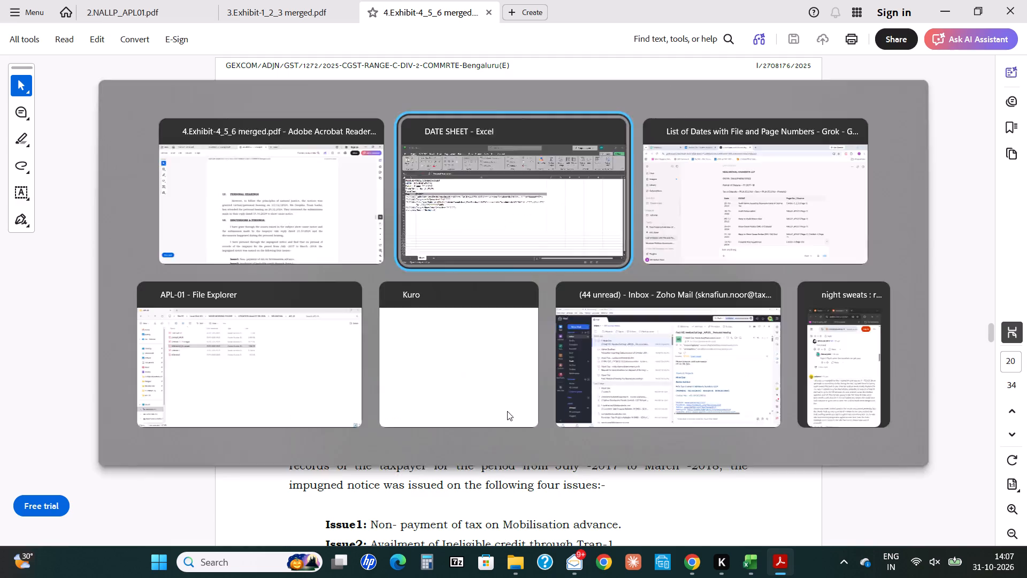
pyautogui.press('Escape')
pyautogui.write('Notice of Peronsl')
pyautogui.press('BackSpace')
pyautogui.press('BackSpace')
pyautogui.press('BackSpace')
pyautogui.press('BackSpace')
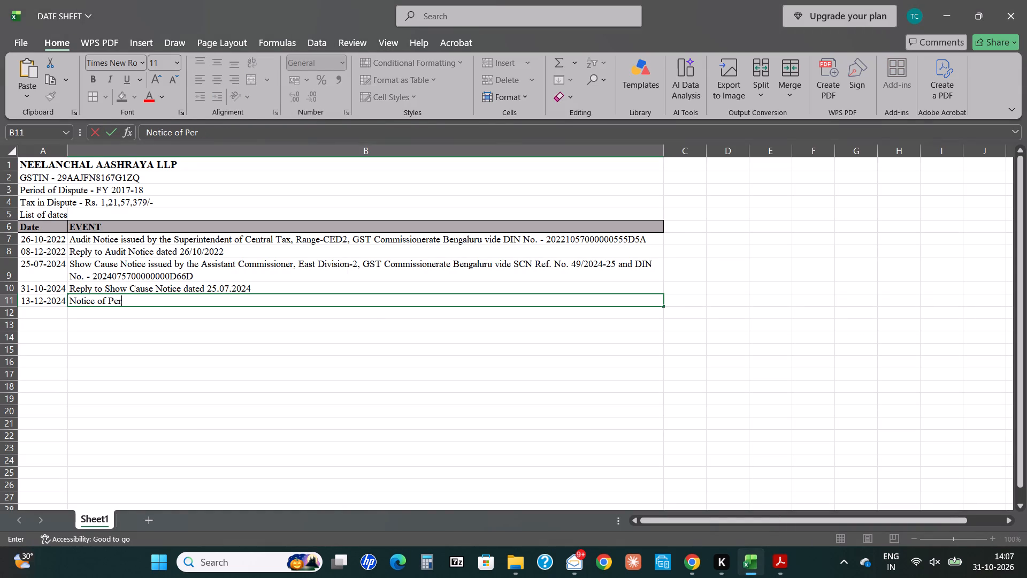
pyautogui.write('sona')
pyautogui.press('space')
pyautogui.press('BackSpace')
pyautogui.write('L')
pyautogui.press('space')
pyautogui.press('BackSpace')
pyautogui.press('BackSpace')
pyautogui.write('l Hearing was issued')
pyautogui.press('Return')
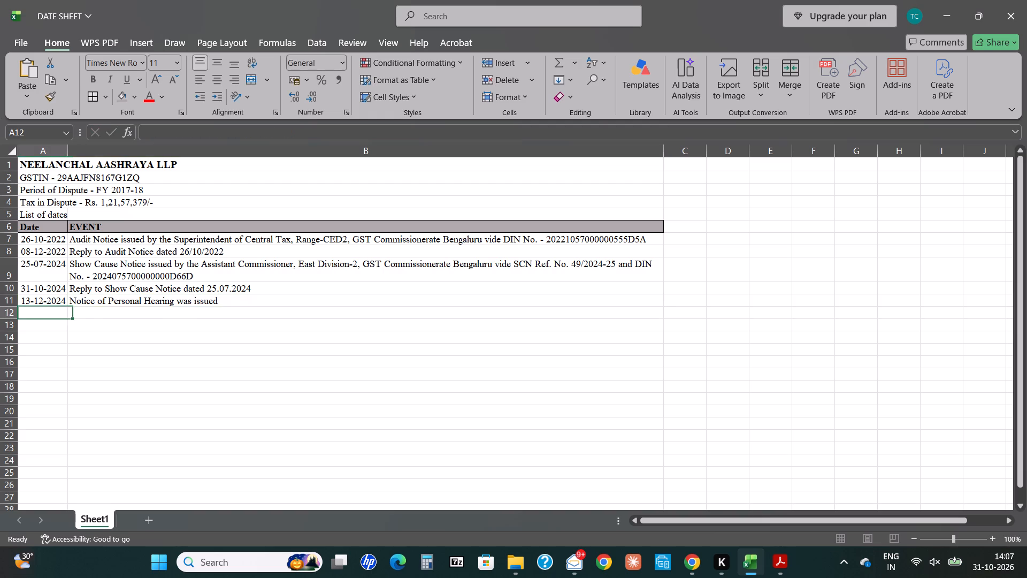
# Shorten the event text in B11 to "Notice of Personal Hearing".
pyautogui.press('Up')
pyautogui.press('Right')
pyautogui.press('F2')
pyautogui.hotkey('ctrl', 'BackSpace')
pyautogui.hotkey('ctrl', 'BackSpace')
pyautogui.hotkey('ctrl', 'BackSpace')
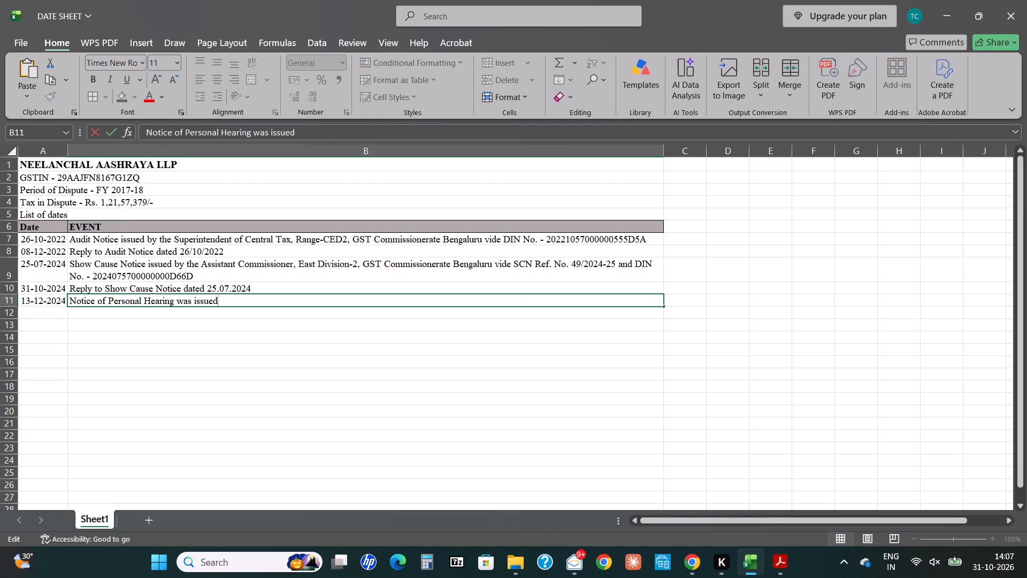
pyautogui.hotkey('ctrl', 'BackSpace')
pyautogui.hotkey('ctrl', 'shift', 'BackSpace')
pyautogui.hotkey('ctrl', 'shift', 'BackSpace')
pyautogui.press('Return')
# Check the hearing attendance date in the exhibit PDF and enter 20/12/2024 in A12 of the DATE SHEET workbook.
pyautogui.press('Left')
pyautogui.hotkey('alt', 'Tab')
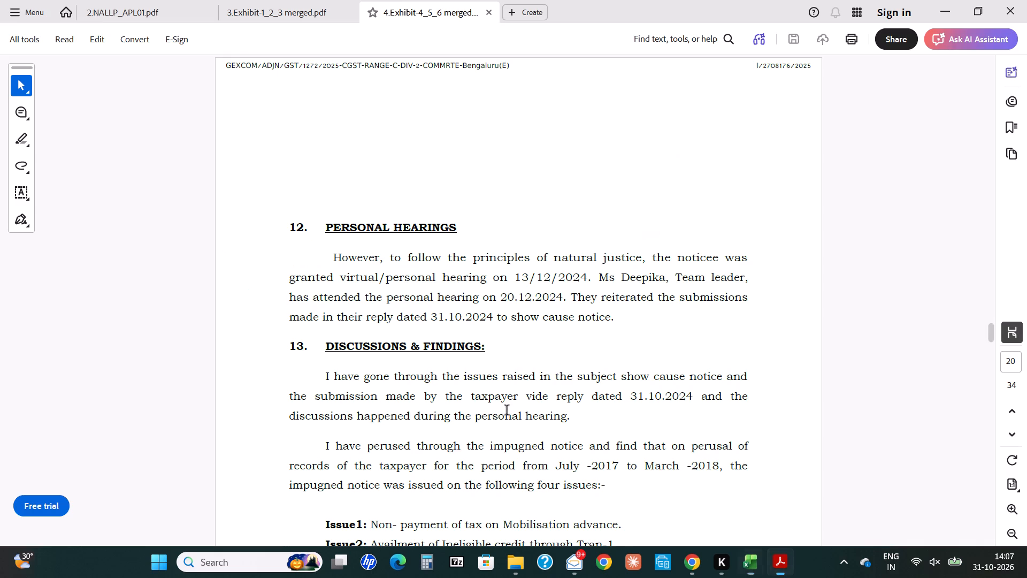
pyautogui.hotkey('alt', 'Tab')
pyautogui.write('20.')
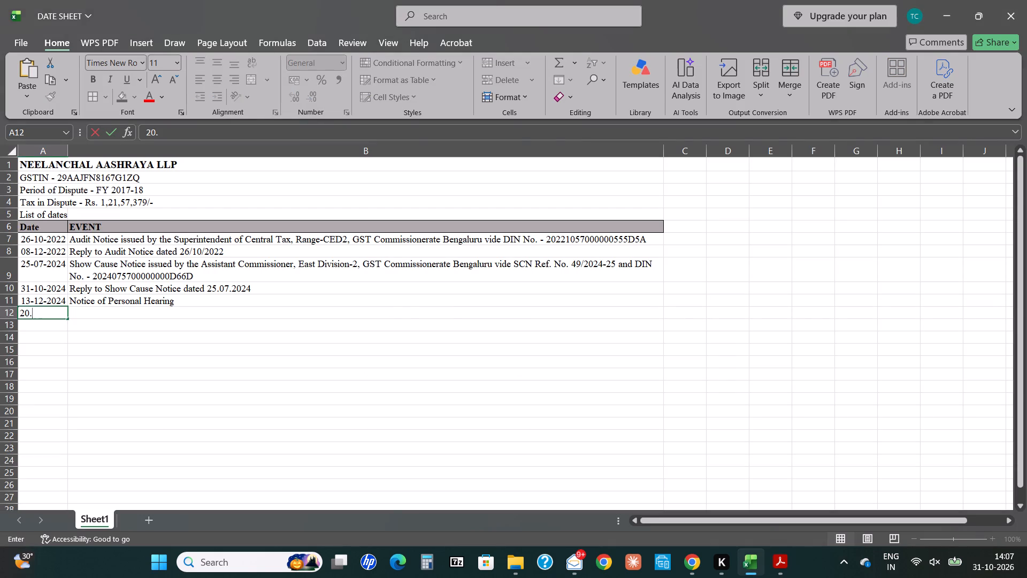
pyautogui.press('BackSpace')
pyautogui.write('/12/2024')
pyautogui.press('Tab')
# Enter "The Appellant attended the Personal Hearing" as the event text in B12 and save the workbook.
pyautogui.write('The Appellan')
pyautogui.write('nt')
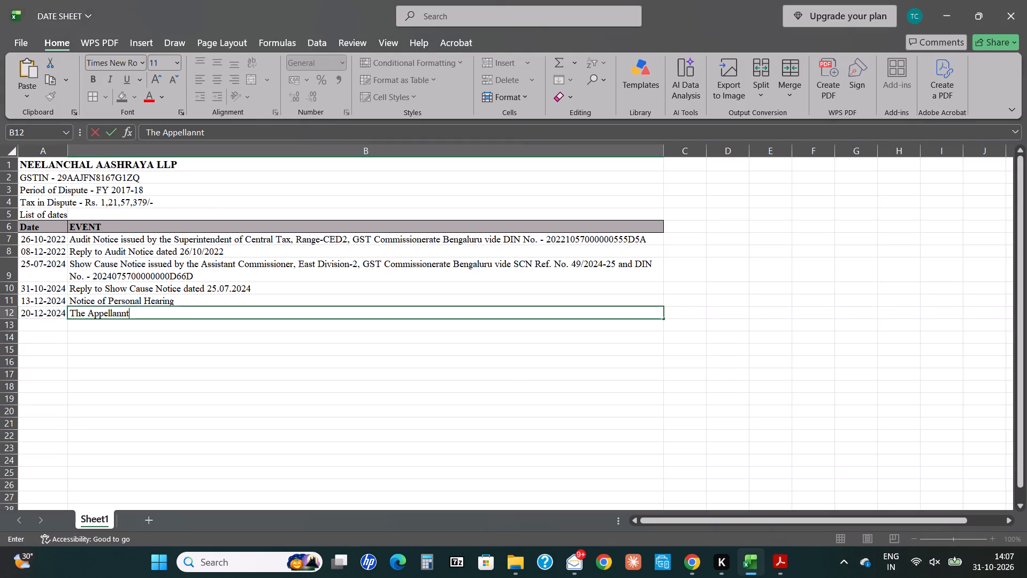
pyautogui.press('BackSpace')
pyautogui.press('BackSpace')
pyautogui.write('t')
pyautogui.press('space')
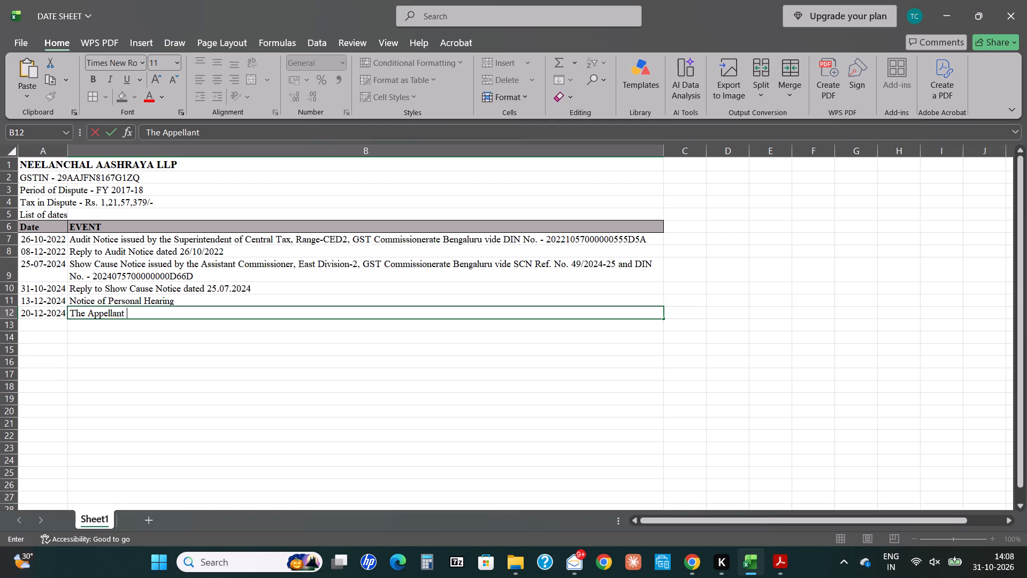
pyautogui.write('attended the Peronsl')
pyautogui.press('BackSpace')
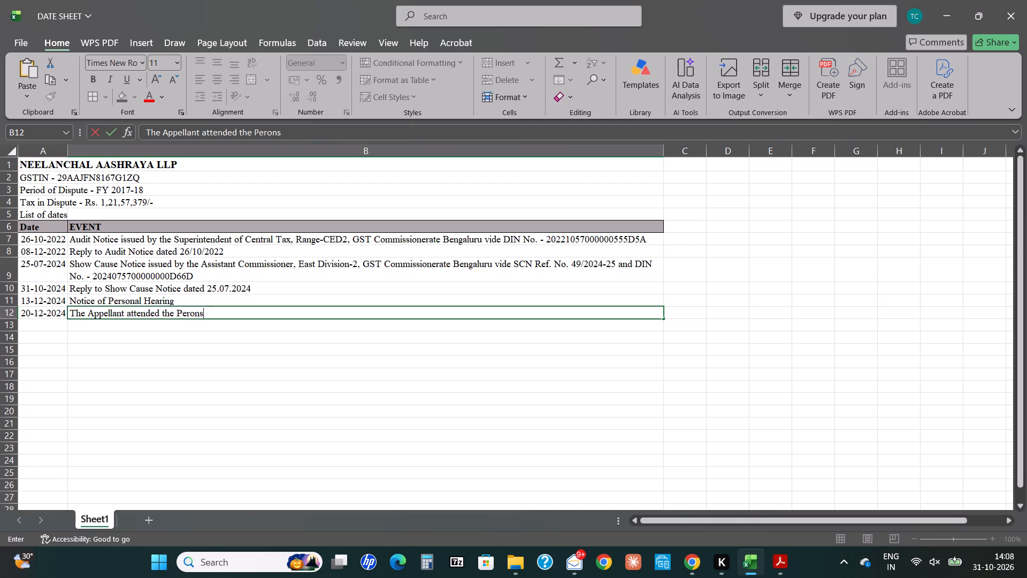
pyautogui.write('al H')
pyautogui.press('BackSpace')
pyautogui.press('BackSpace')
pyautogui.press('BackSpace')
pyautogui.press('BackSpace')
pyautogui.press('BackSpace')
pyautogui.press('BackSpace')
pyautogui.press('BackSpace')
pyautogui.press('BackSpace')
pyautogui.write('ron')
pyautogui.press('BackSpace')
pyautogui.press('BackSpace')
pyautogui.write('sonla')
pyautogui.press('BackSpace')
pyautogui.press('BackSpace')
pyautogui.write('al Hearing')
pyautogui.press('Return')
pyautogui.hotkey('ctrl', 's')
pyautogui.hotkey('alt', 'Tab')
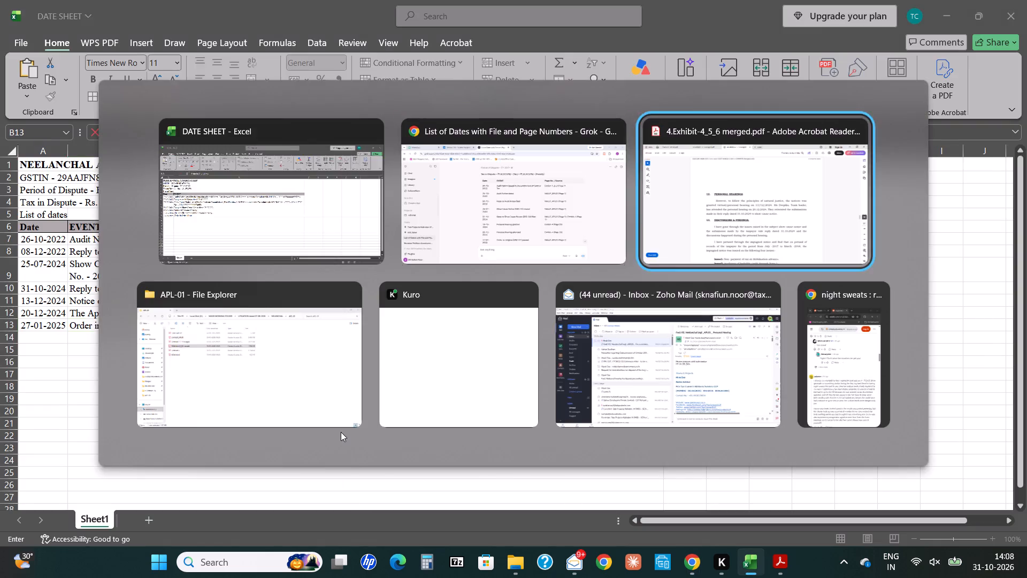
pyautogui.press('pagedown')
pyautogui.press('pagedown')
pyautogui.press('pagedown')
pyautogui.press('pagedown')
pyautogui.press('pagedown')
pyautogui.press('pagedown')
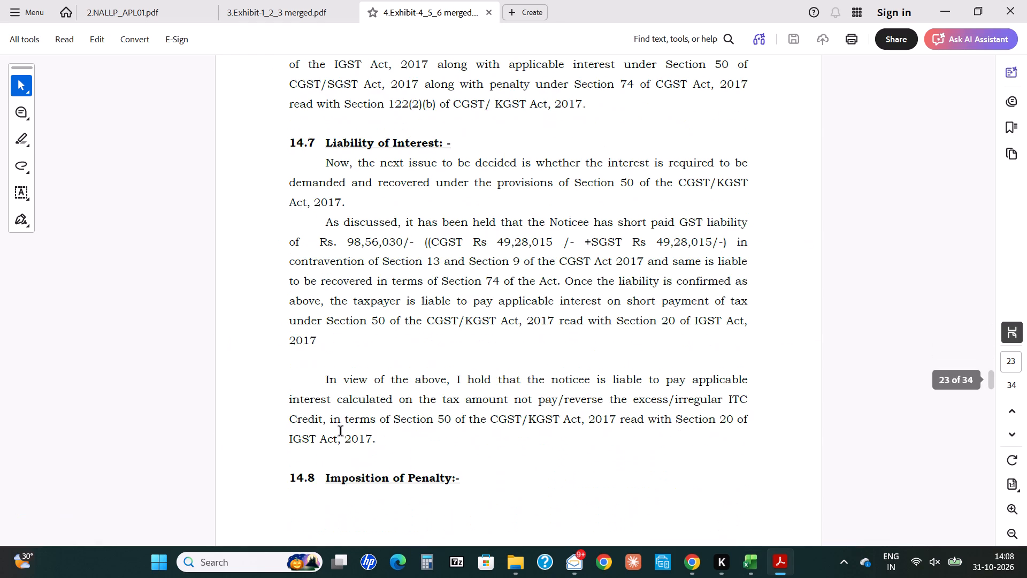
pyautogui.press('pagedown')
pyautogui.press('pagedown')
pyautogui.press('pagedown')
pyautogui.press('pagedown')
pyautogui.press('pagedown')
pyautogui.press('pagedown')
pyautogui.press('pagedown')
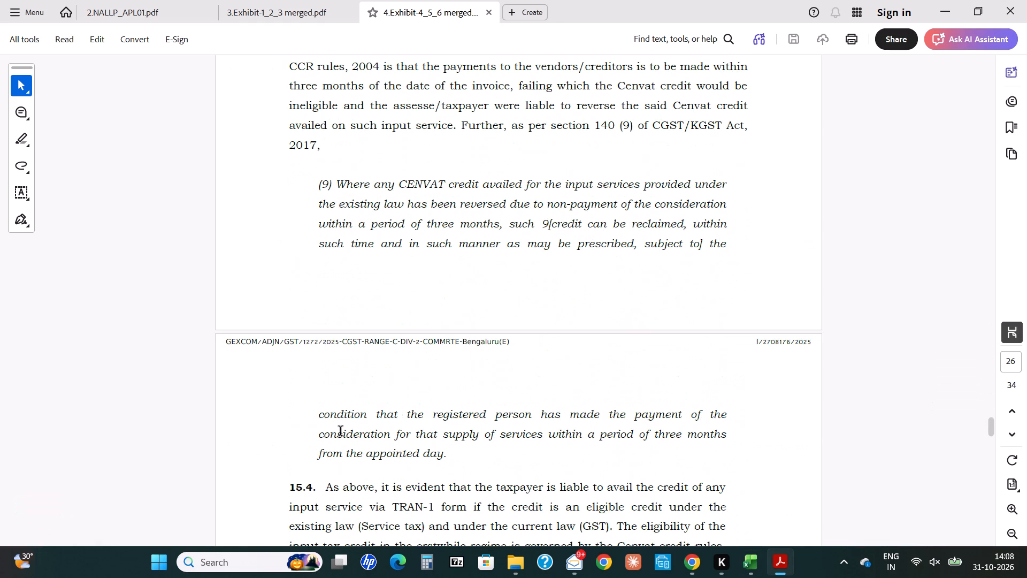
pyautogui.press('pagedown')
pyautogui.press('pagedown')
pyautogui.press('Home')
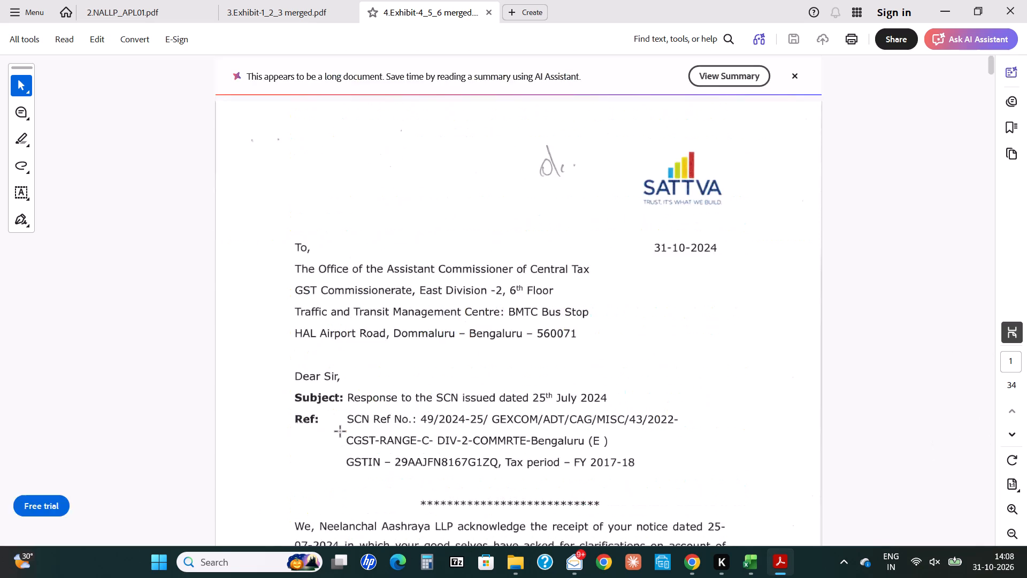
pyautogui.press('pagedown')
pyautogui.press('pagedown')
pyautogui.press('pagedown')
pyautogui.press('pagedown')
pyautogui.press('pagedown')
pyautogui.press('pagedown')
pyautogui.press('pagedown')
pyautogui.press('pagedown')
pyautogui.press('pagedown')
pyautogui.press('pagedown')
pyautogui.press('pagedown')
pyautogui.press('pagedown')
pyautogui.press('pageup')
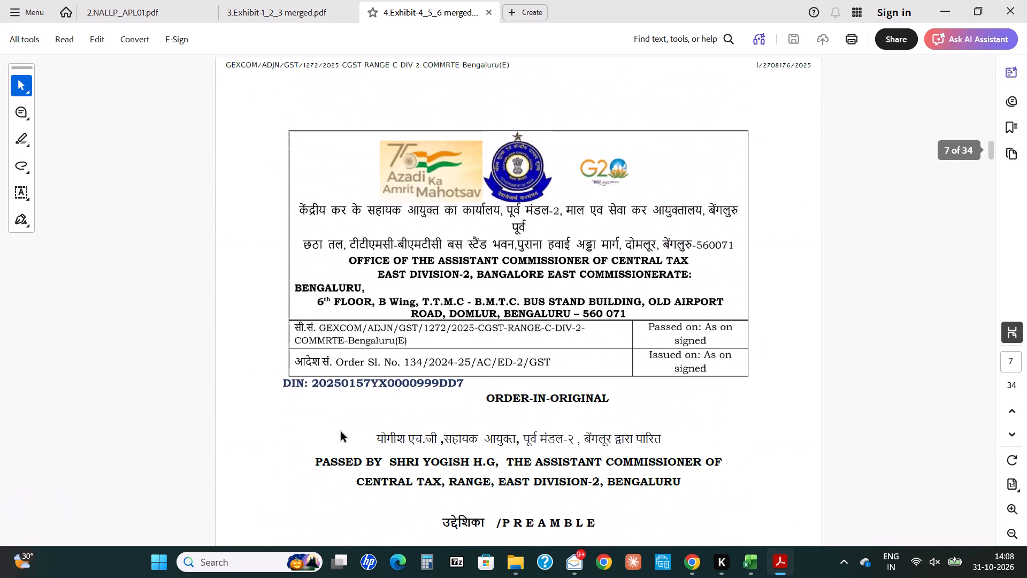
# Reword the event text in B13 to "Order in Original issued by the".
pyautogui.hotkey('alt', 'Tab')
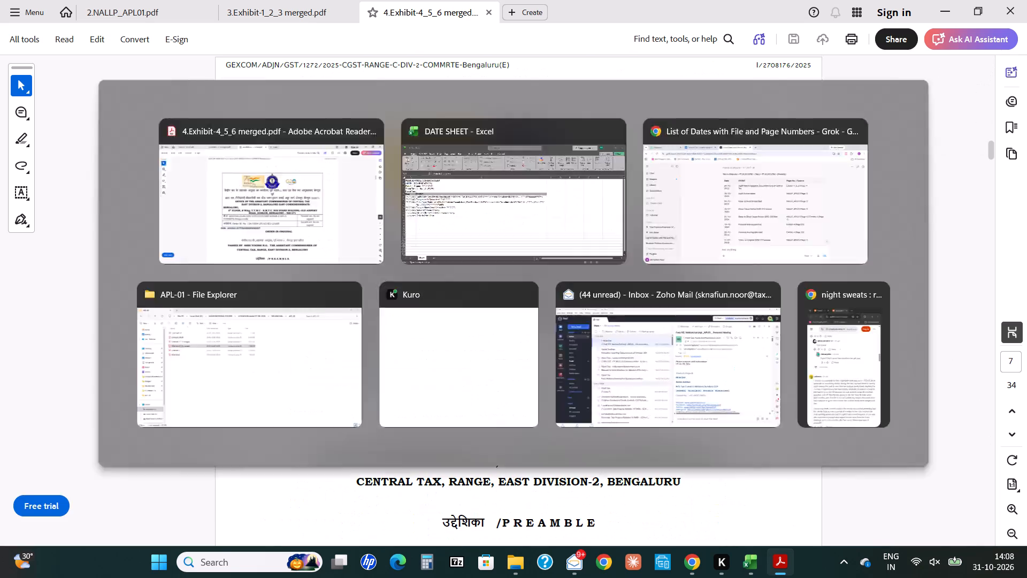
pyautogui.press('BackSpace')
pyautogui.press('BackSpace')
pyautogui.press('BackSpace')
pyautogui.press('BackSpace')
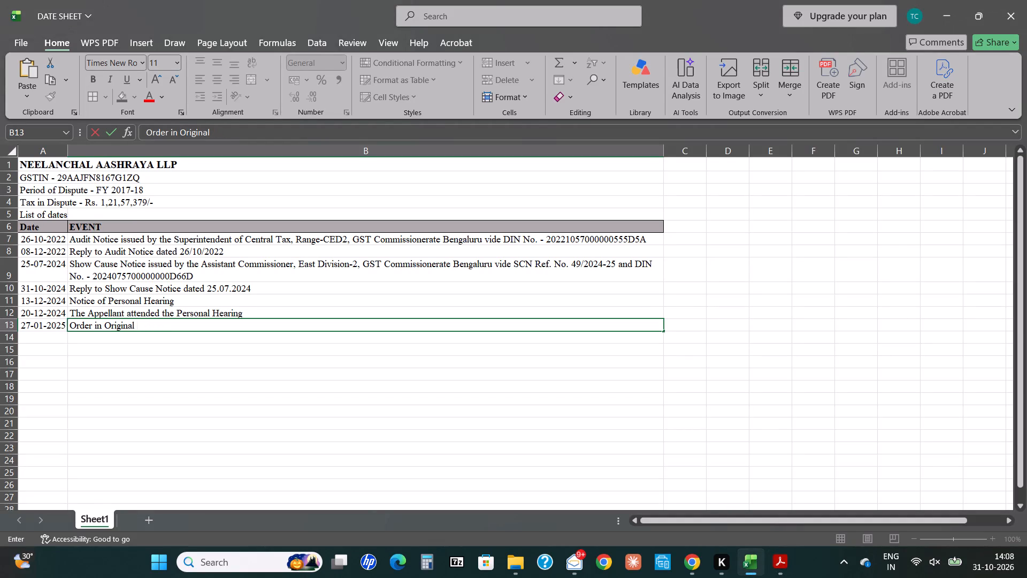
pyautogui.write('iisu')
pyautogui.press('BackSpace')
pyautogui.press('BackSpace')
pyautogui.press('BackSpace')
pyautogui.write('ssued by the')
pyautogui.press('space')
# Find the signature block at the end of the Order-in-Original in 4.Exhibit-4_5_6 merged to read the issuing officer's designation.
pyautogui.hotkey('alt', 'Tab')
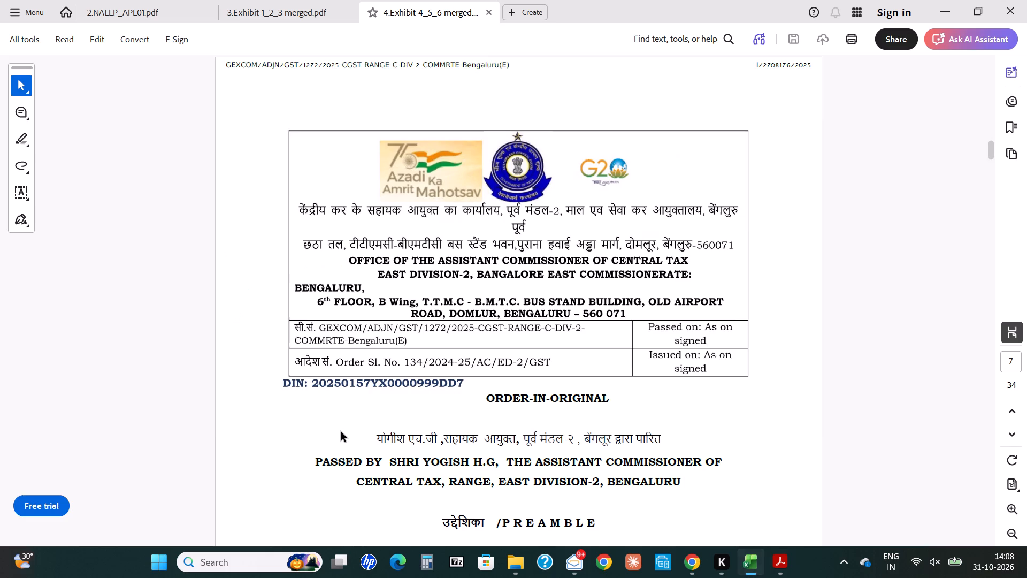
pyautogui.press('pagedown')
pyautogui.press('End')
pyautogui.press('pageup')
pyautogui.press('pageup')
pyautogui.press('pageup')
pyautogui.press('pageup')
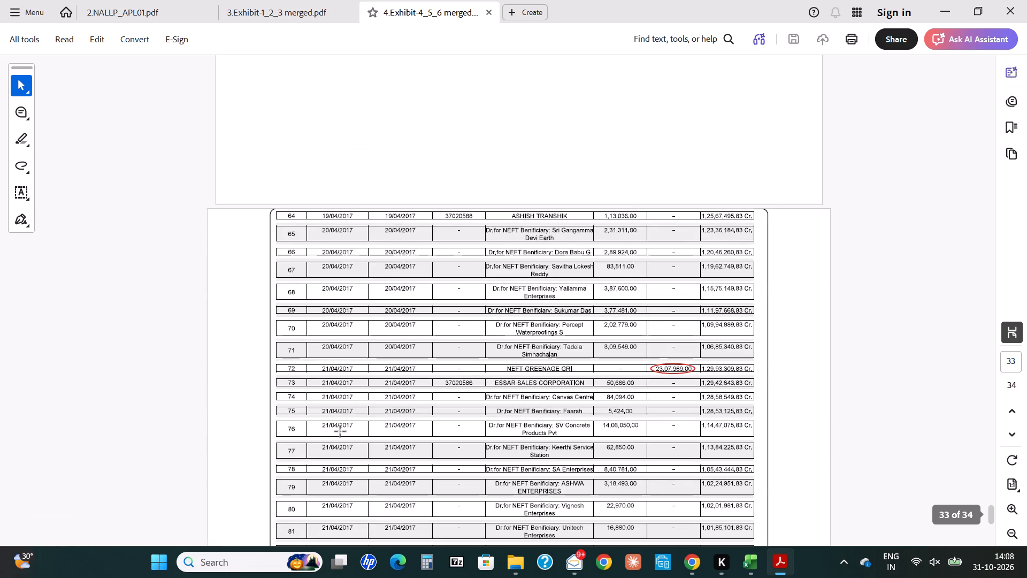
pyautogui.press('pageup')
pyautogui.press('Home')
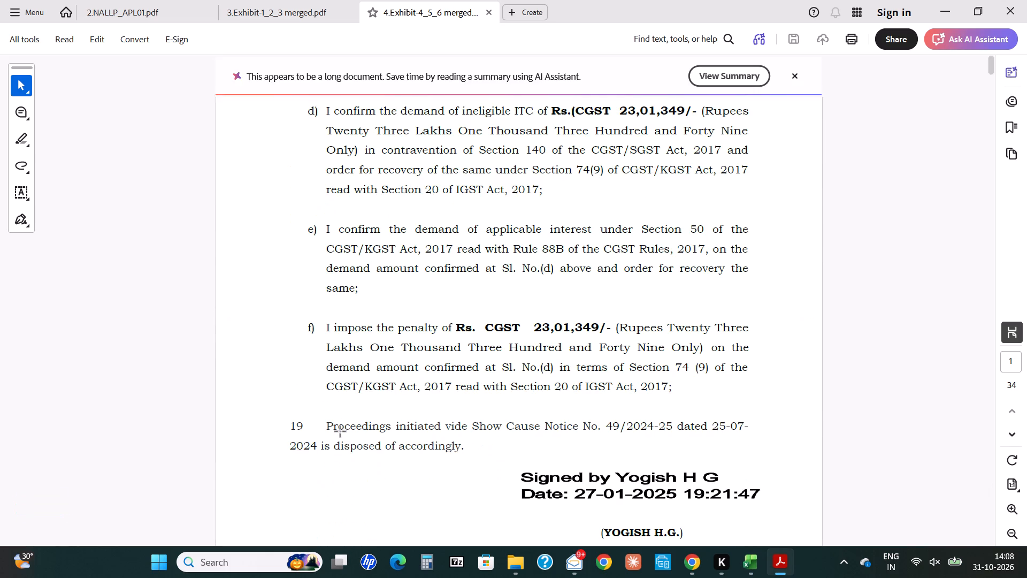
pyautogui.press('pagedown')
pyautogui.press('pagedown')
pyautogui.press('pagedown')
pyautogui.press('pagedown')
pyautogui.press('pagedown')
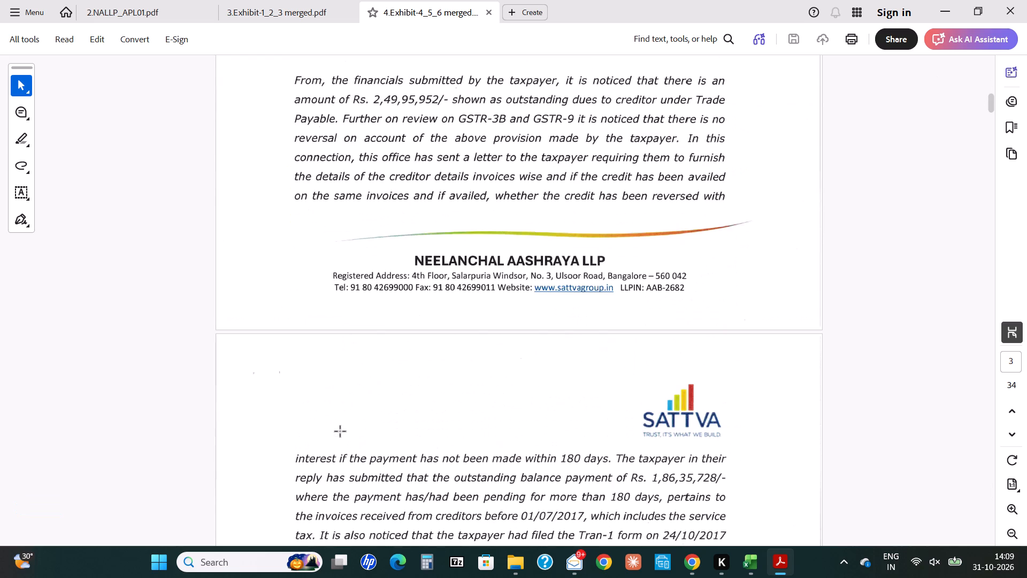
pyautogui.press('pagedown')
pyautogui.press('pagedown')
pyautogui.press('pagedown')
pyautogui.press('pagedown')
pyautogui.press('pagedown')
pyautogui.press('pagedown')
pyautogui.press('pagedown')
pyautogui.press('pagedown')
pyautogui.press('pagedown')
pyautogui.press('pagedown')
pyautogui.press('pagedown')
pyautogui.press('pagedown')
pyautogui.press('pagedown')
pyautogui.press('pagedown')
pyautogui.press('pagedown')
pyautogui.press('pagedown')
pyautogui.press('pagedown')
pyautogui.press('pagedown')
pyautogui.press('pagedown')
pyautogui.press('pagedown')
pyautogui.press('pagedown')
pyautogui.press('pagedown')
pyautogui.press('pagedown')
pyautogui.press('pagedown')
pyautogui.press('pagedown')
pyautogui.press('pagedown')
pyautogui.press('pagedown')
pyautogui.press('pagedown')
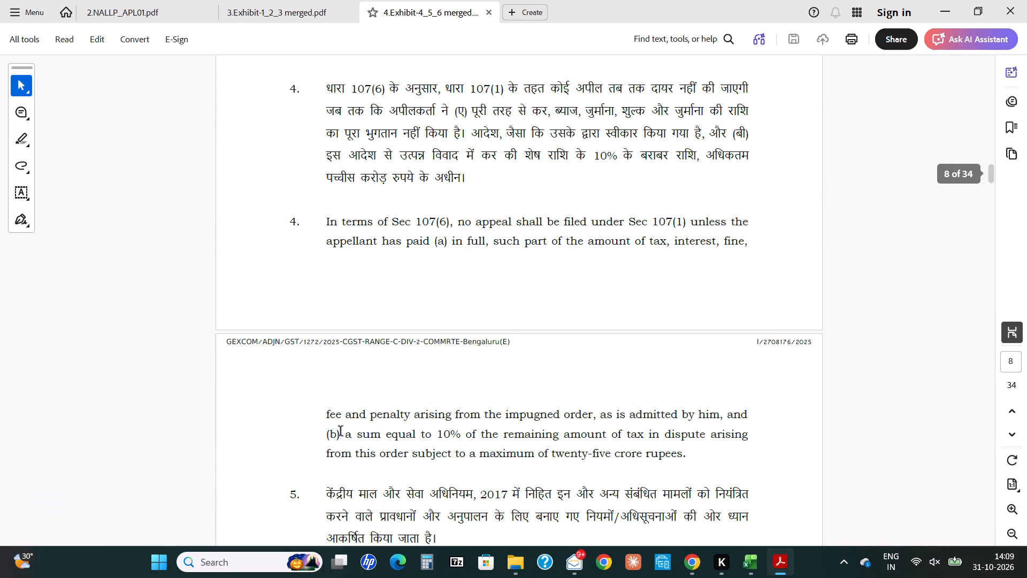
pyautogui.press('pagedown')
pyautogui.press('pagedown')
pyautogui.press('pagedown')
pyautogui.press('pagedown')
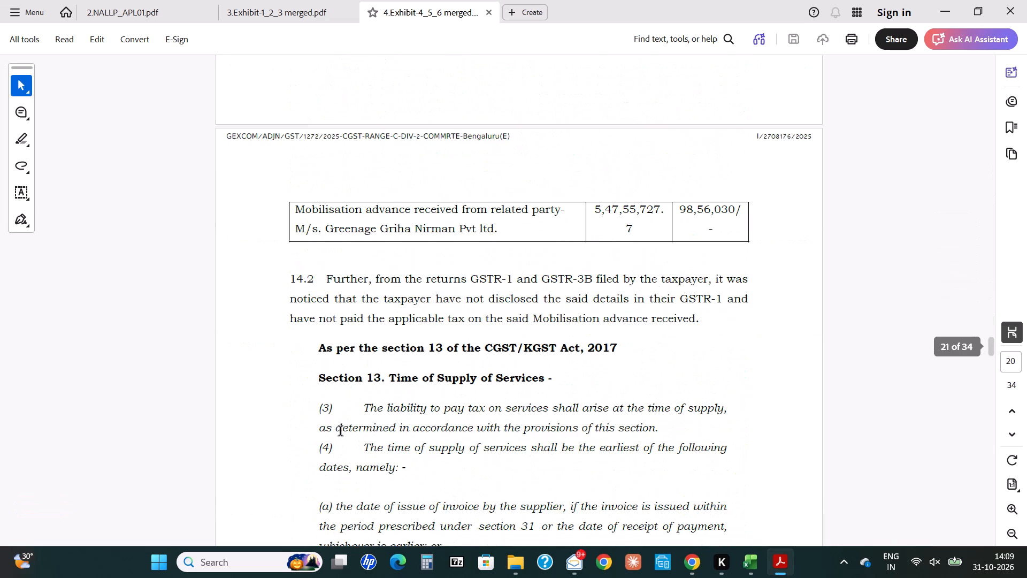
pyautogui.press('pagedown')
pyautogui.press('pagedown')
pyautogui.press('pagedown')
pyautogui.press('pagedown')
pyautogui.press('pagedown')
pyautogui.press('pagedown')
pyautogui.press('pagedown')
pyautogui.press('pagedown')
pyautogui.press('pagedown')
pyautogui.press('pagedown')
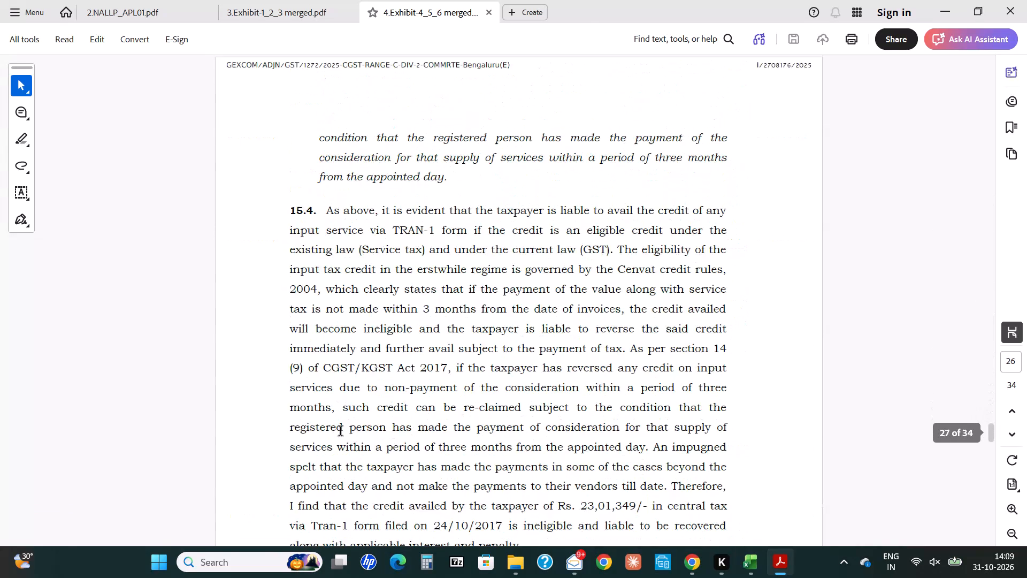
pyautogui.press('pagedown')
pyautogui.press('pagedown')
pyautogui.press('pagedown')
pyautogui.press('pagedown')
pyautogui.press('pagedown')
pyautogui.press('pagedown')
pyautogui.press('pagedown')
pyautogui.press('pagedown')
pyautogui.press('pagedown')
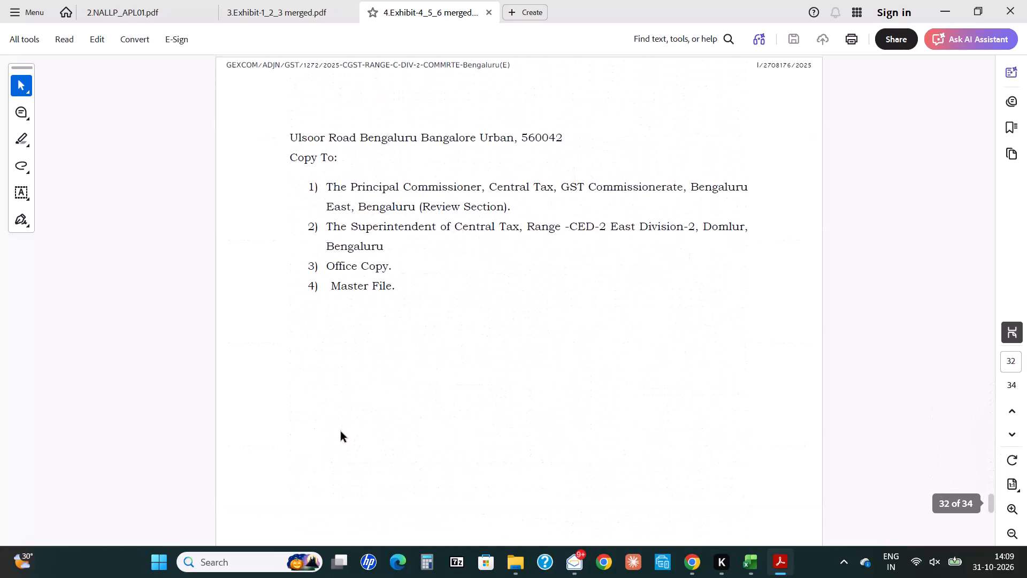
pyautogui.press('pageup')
# Continue the event text in B13 of the DATE SHEET workbook with "Assistant Commissioner of Central Tax".
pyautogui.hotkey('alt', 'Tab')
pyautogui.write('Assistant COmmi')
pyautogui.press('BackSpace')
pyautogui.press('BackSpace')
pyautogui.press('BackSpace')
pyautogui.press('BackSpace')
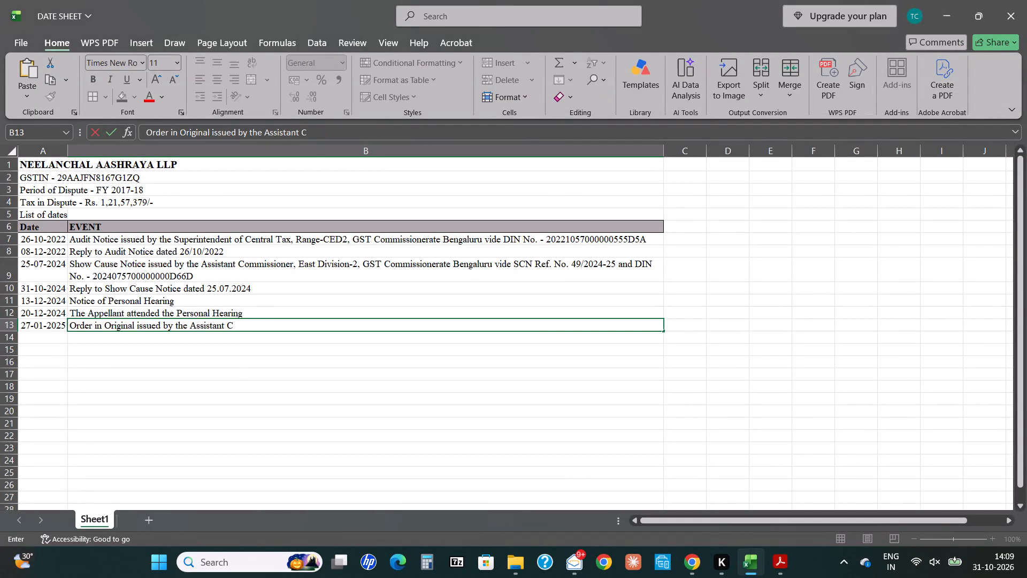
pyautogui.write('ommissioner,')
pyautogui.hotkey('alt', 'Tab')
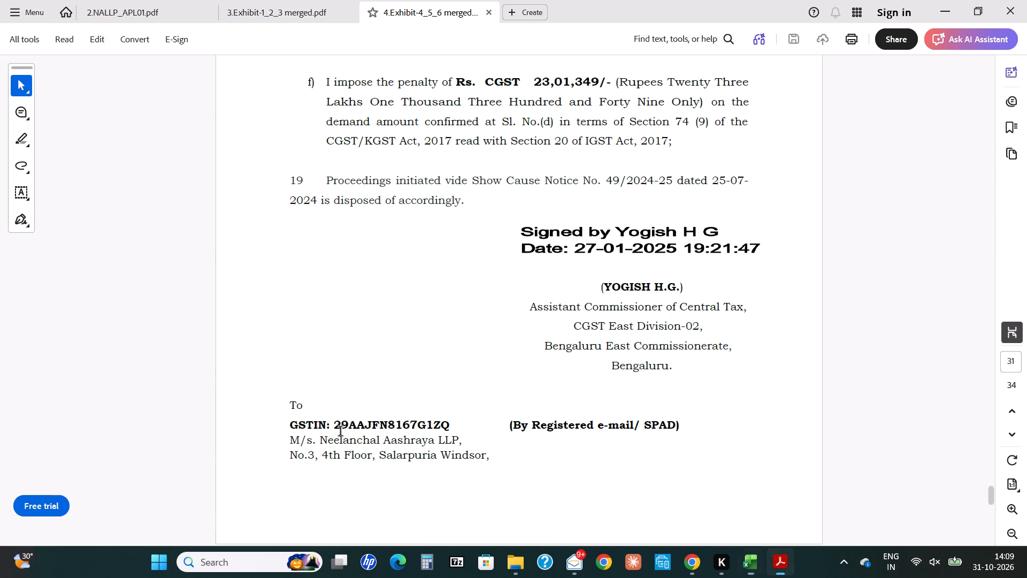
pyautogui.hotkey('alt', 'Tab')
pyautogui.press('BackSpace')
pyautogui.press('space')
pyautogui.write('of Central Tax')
# Add the office from the order's signature block to B13: ", CGST East Division-02, Bengaluru East Commissionerate,".
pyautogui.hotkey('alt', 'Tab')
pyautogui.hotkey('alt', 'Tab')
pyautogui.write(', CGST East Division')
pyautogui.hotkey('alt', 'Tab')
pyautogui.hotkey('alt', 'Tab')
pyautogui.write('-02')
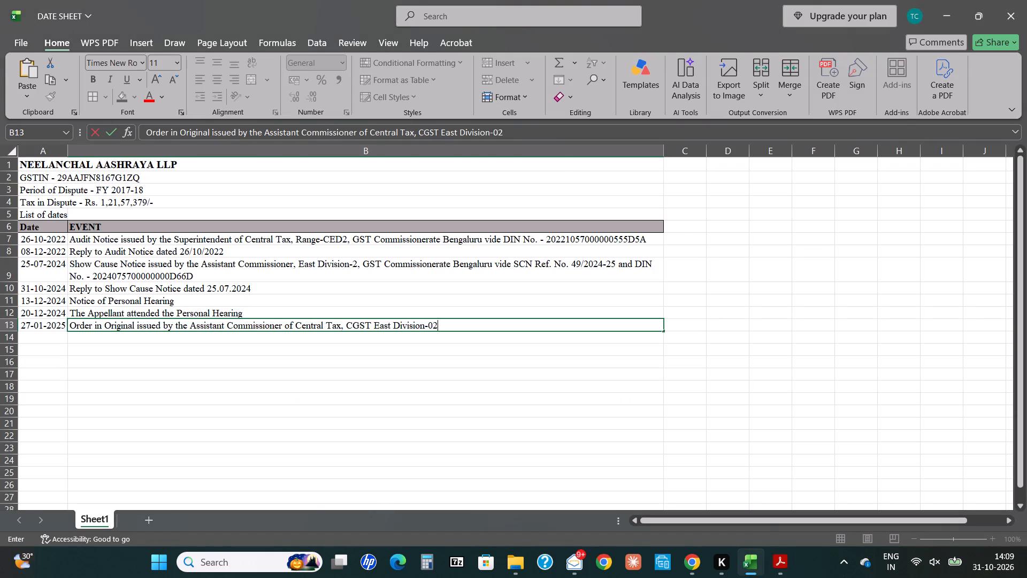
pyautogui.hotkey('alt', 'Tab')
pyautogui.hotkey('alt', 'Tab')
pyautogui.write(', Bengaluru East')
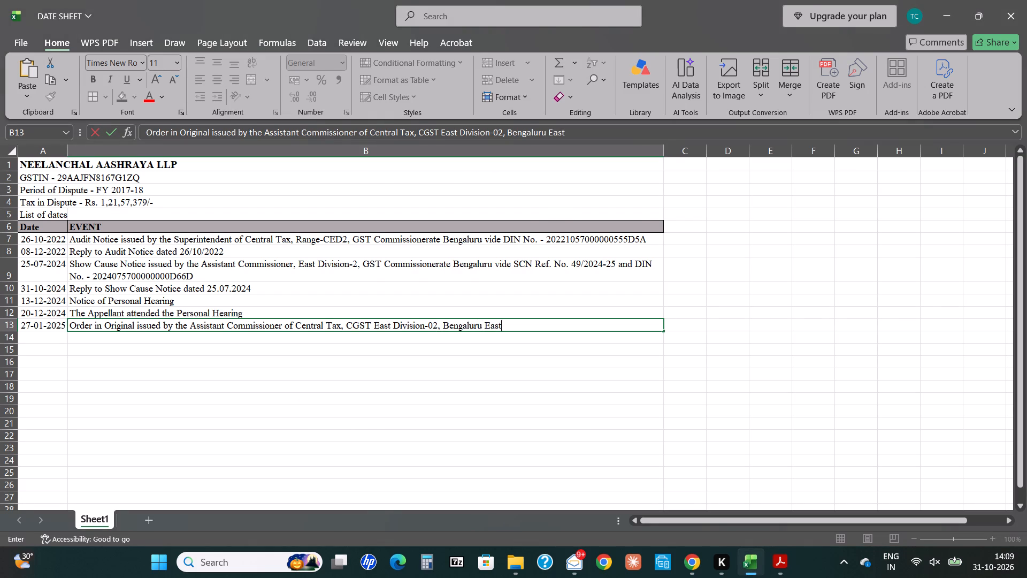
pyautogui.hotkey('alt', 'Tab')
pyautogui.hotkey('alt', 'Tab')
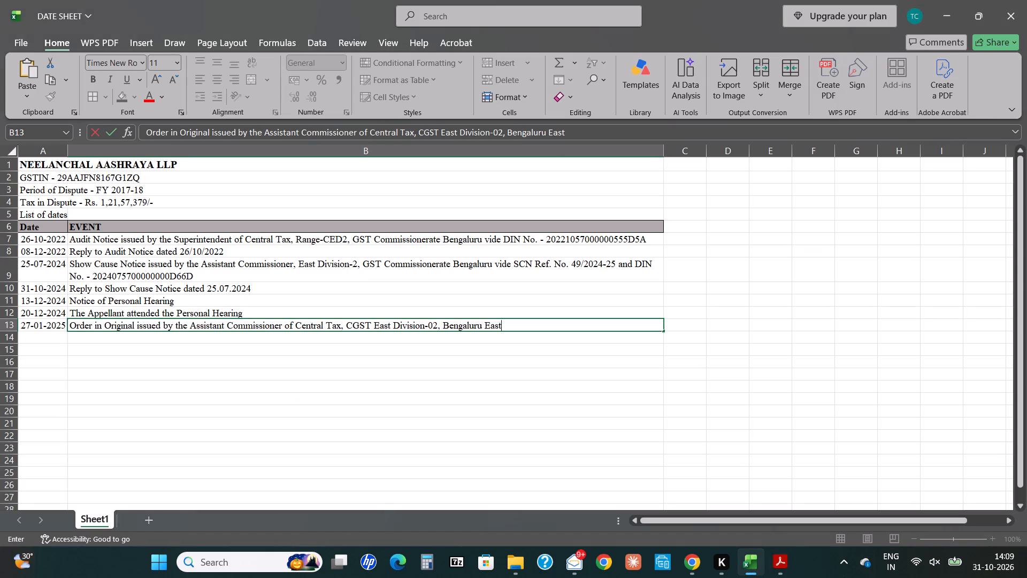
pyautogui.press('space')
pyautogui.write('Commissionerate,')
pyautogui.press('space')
# Go back to the first page of the Order-in-Original in the exhibit PDF to read its order number and DIN.
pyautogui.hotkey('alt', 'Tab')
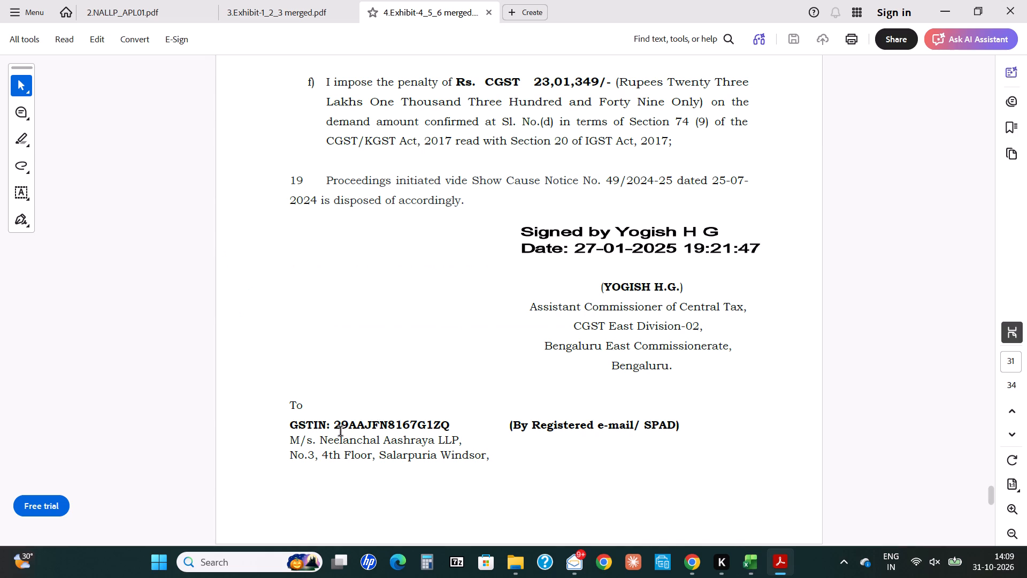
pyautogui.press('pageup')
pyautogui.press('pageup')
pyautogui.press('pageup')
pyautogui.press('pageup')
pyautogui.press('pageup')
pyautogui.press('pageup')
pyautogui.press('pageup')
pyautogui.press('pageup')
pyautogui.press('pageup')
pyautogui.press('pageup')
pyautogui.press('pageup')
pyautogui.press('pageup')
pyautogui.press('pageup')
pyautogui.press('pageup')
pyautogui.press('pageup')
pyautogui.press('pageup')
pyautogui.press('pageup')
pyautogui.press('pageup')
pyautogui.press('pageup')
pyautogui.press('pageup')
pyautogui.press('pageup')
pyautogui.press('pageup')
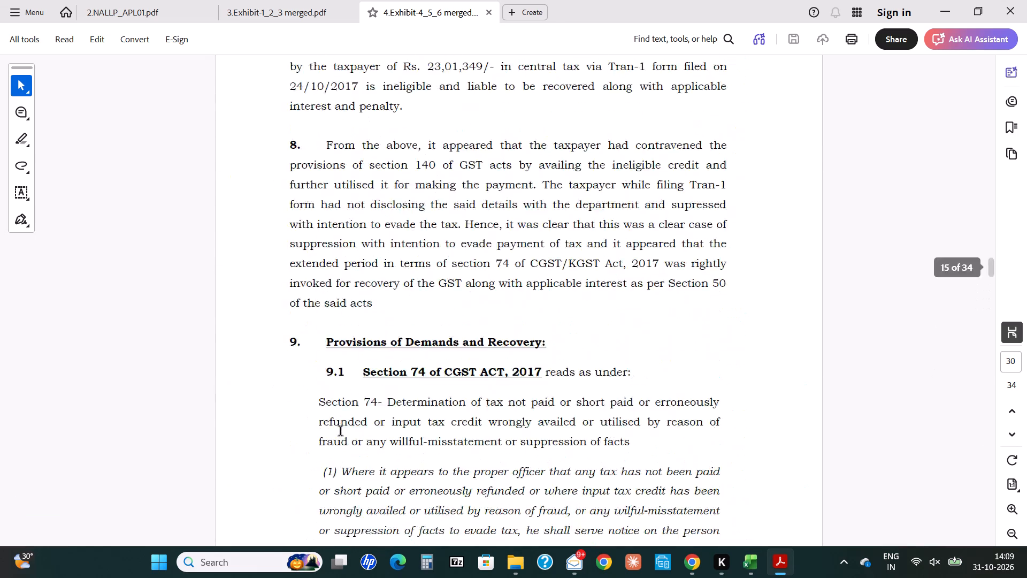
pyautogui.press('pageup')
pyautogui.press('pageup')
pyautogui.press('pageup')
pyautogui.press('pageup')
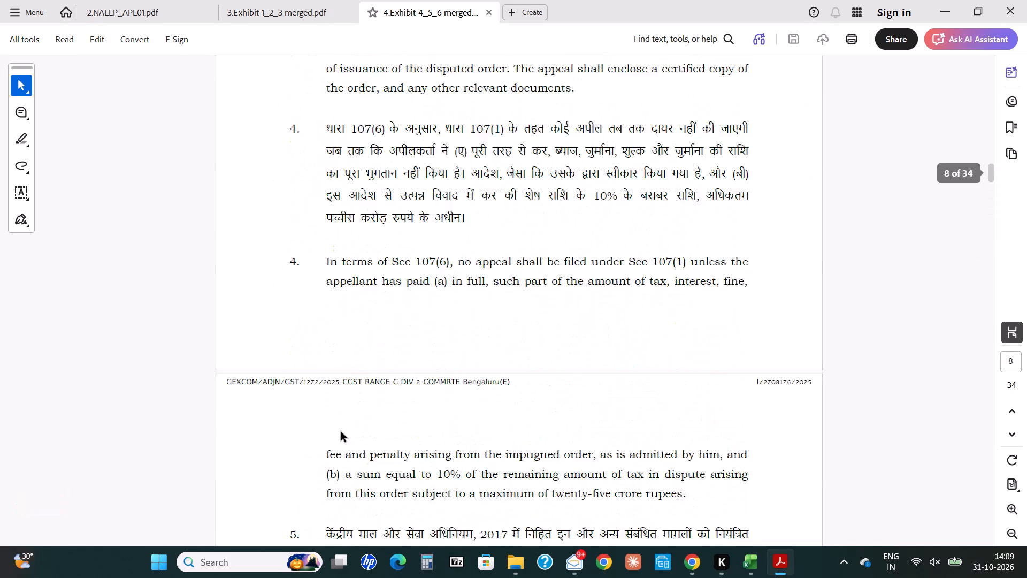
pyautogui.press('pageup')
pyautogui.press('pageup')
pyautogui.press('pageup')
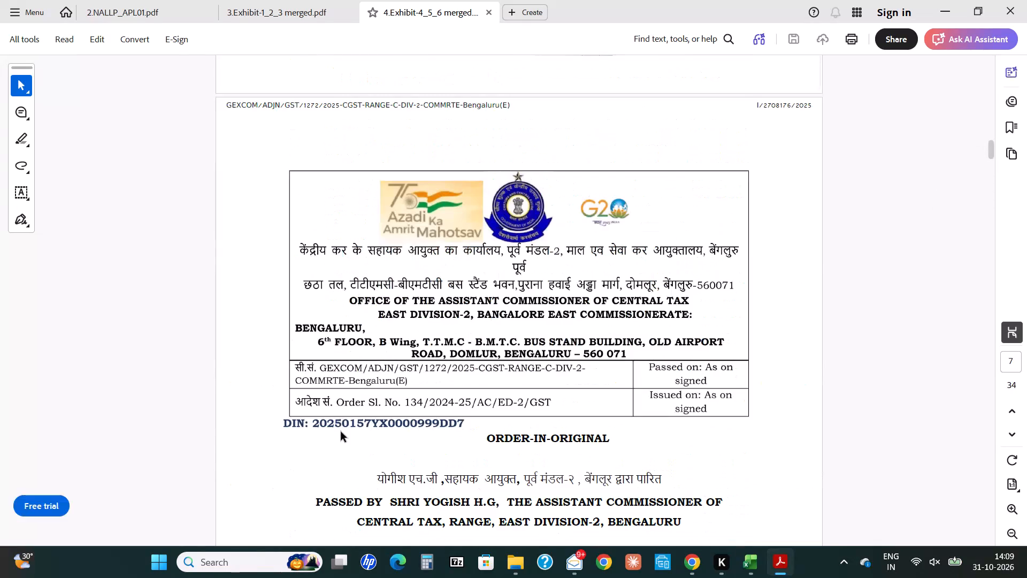
# Add the order number to B13 of the DATE SHEET workbook: "having Order Sl. No. 134/2024-25/AC/ED-2/GST".
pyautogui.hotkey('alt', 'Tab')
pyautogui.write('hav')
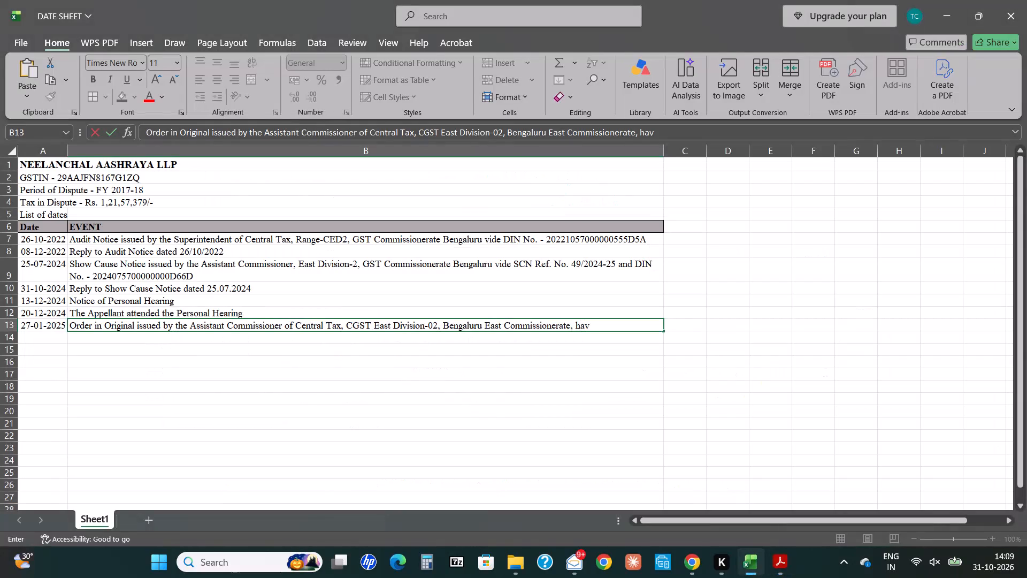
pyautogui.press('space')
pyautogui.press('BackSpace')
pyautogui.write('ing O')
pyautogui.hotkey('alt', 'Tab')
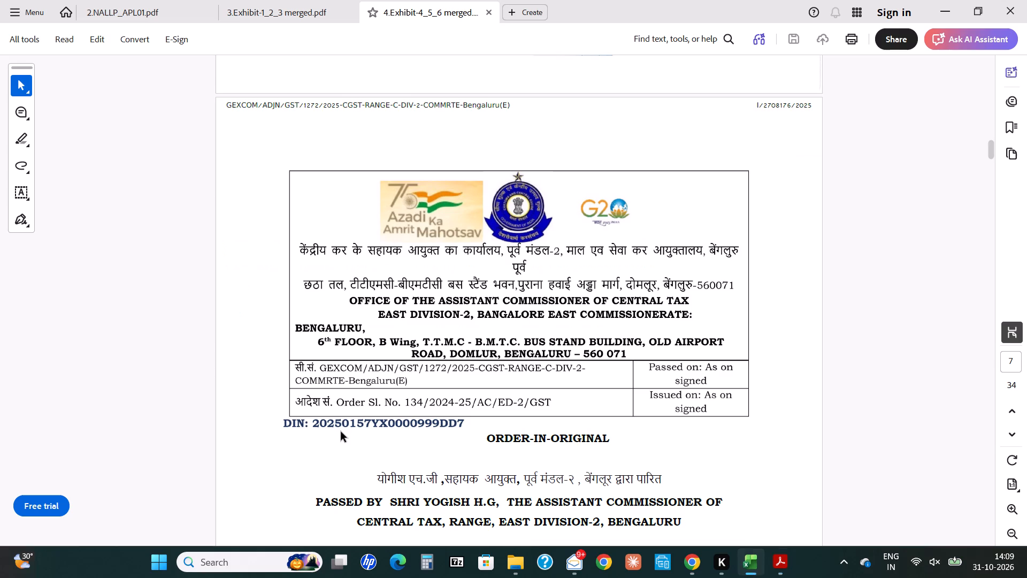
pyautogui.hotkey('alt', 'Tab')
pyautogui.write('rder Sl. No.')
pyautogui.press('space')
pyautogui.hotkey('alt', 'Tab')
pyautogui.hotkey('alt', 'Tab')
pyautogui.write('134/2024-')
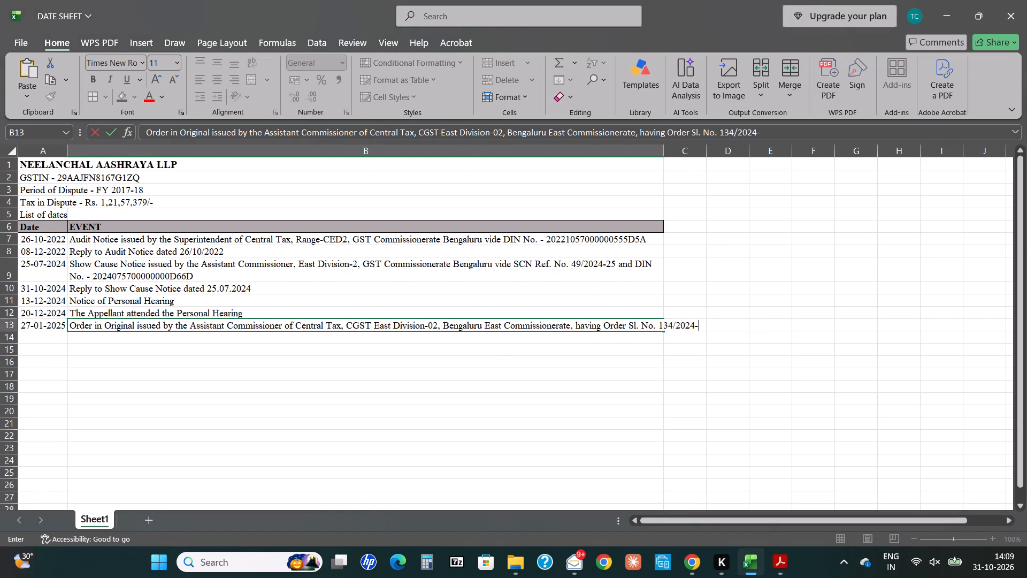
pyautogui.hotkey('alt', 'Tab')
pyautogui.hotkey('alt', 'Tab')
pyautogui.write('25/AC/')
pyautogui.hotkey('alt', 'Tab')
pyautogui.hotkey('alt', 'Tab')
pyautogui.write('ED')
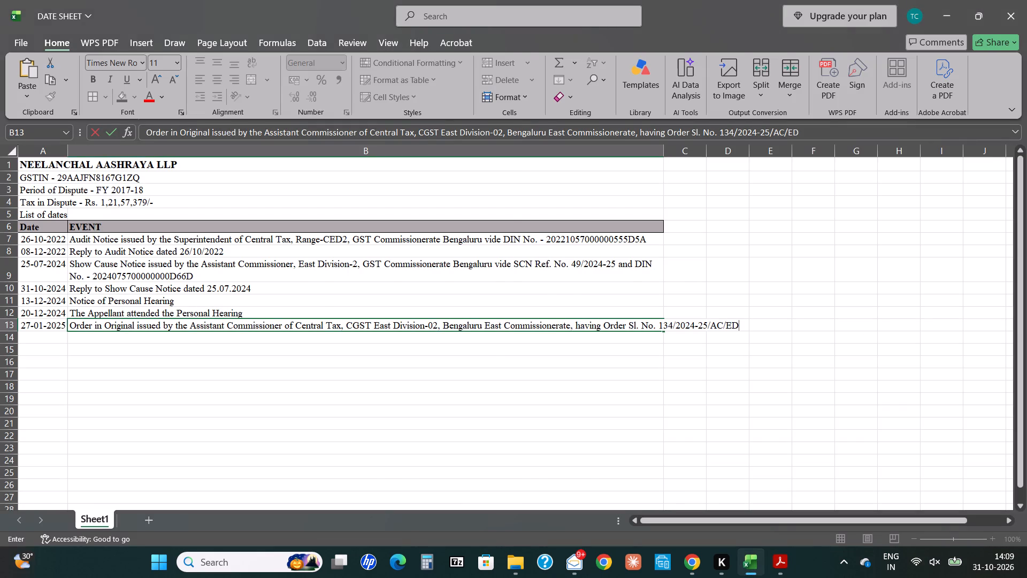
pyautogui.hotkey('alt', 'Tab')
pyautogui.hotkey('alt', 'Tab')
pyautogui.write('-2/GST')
# Extend the event text in B13 with "and DIN No. -".
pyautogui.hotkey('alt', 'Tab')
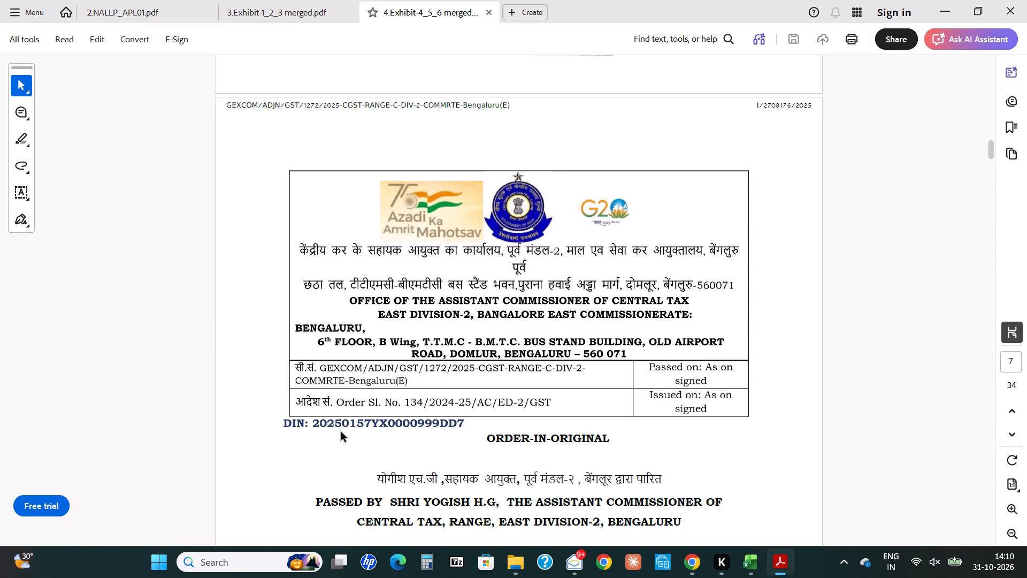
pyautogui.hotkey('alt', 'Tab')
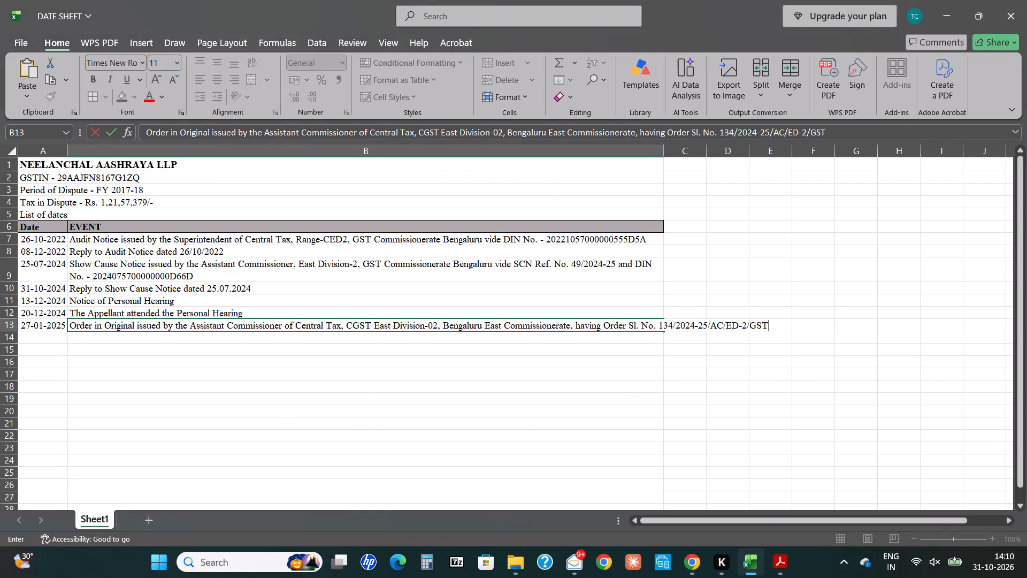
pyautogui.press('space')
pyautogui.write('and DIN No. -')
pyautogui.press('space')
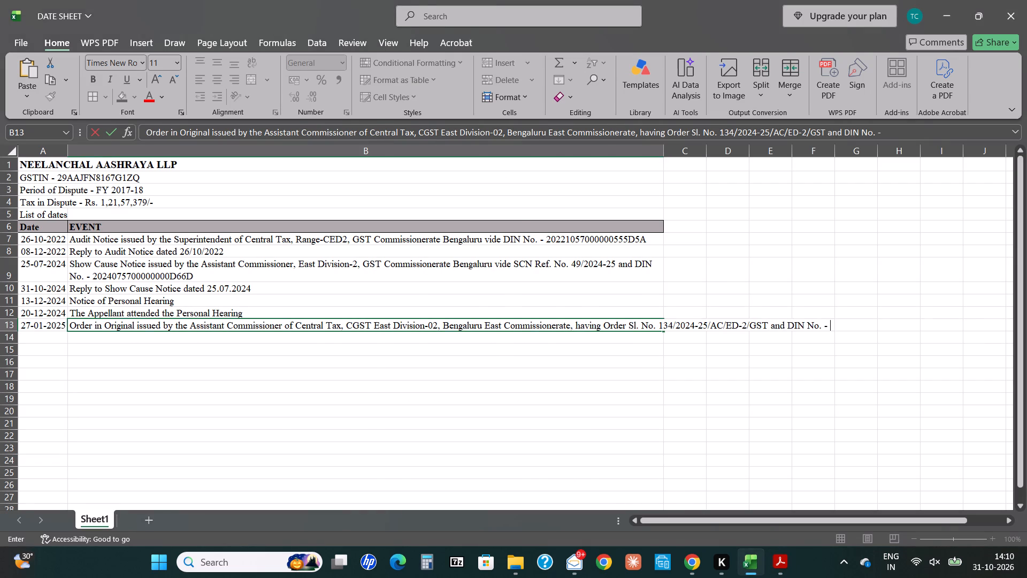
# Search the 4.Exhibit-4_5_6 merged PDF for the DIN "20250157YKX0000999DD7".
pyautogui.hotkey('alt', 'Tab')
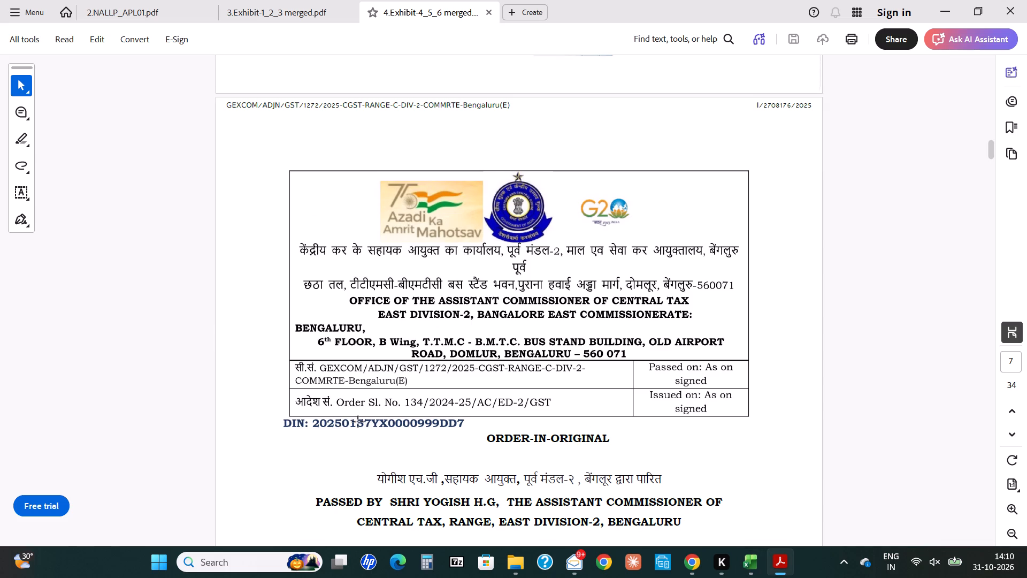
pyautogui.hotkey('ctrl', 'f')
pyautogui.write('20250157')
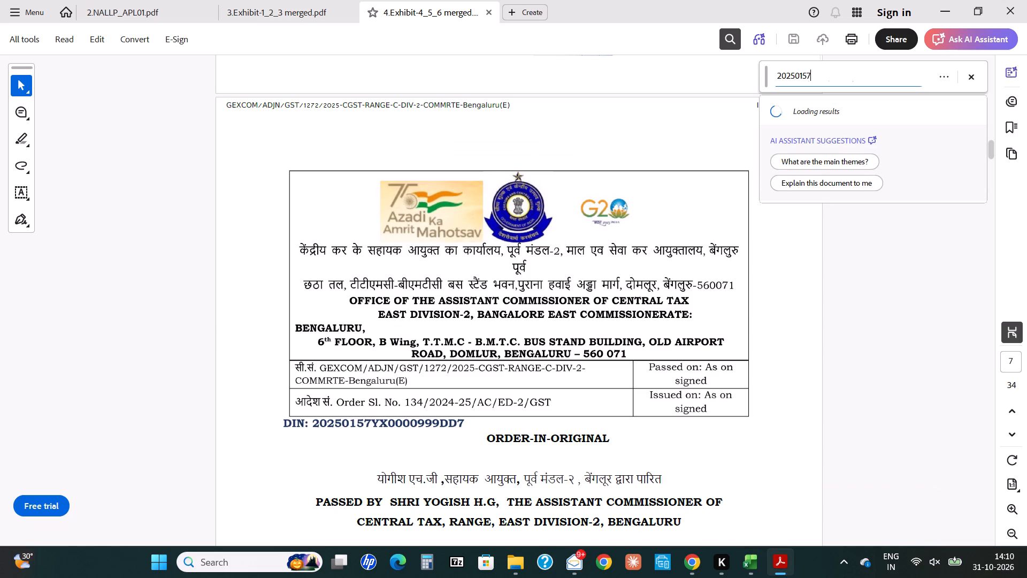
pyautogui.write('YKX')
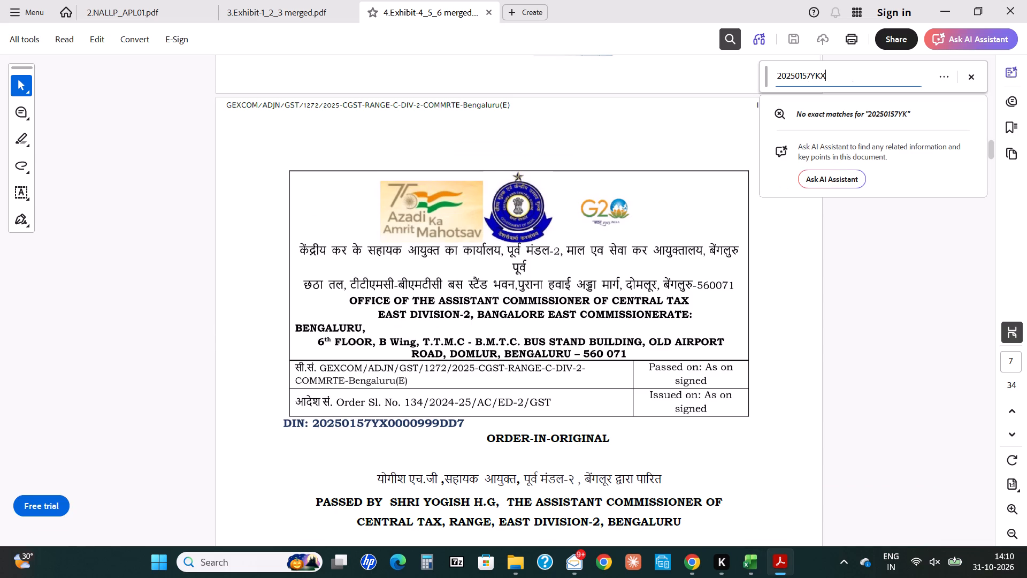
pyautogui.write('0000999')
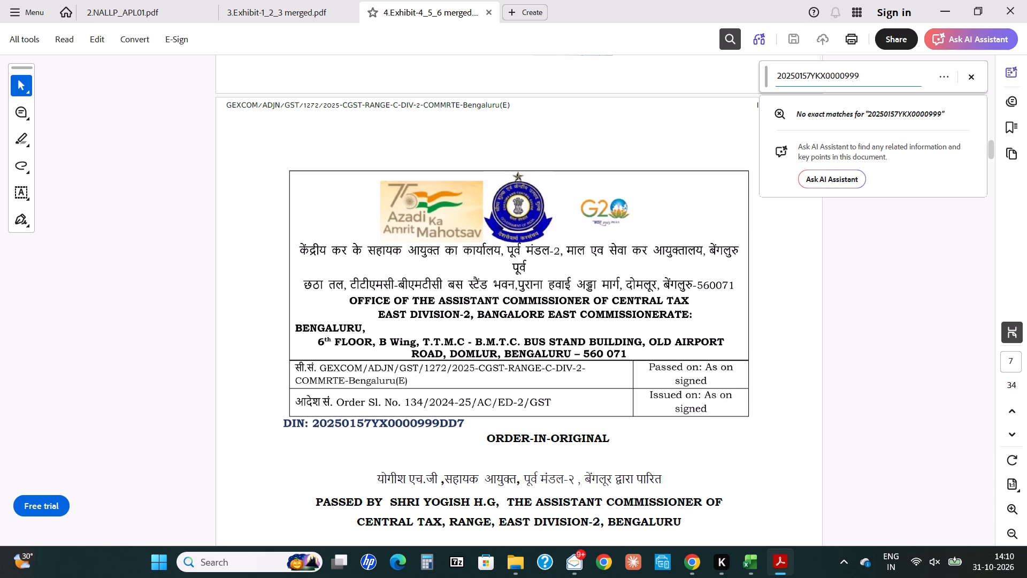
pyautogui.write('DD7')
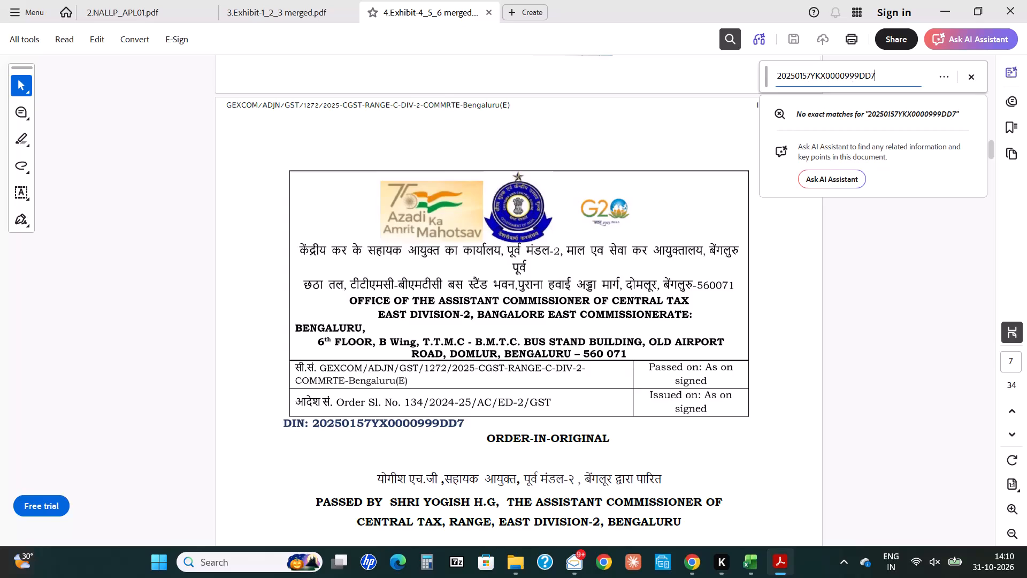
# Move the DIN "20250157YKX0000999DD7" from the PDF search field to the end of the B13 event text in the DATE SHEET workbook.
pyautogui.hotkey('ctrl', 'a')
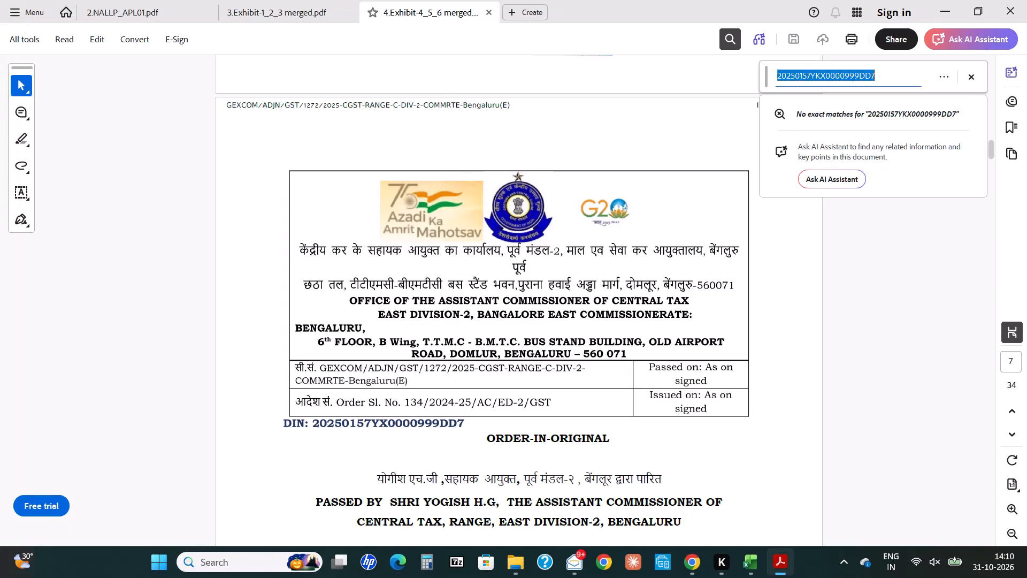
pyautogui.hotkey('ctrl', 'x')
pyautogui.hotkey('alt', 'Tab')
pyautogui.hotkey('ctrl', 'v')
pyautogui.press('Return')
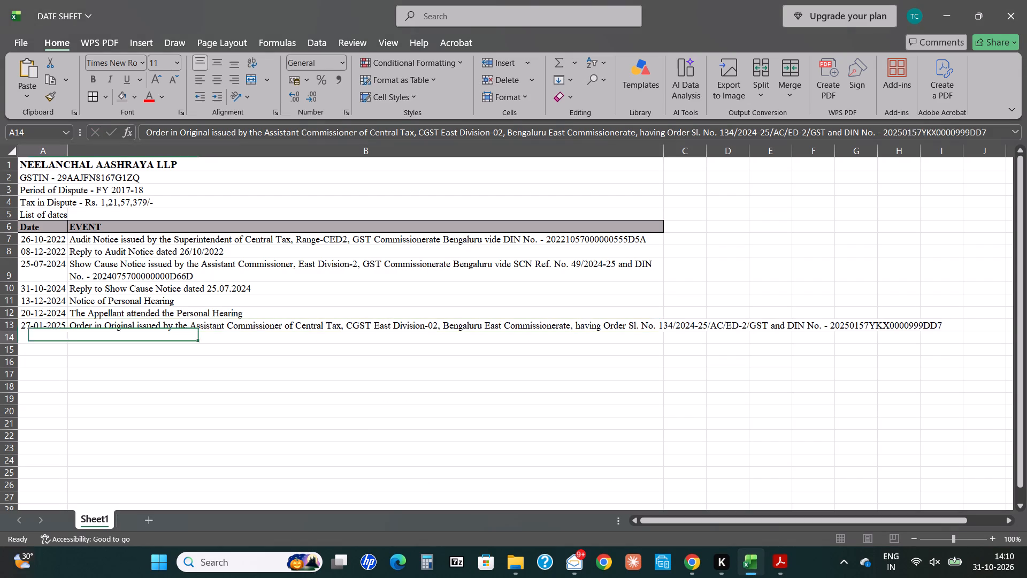
# Wrap the Order in Original event text in B13.
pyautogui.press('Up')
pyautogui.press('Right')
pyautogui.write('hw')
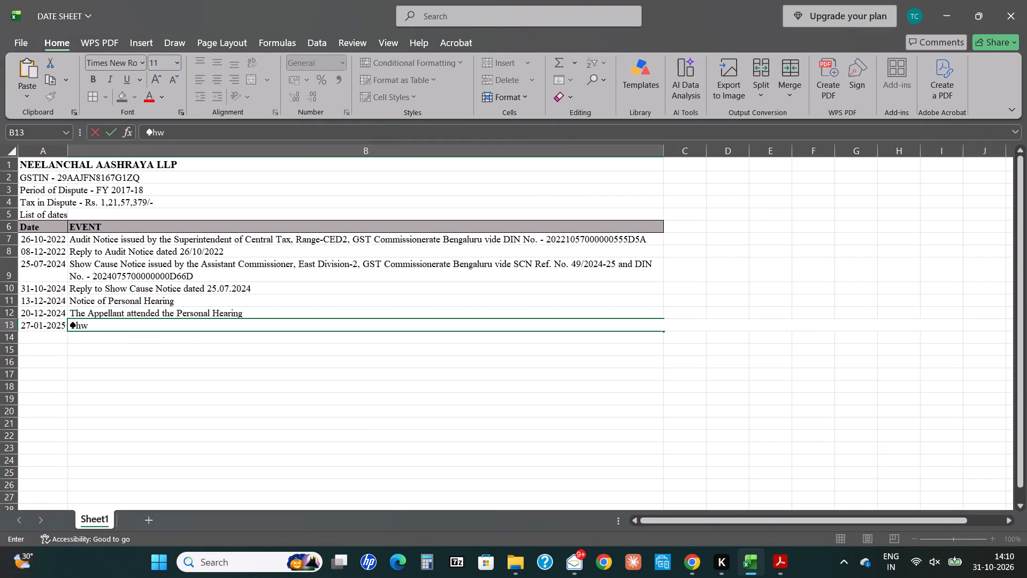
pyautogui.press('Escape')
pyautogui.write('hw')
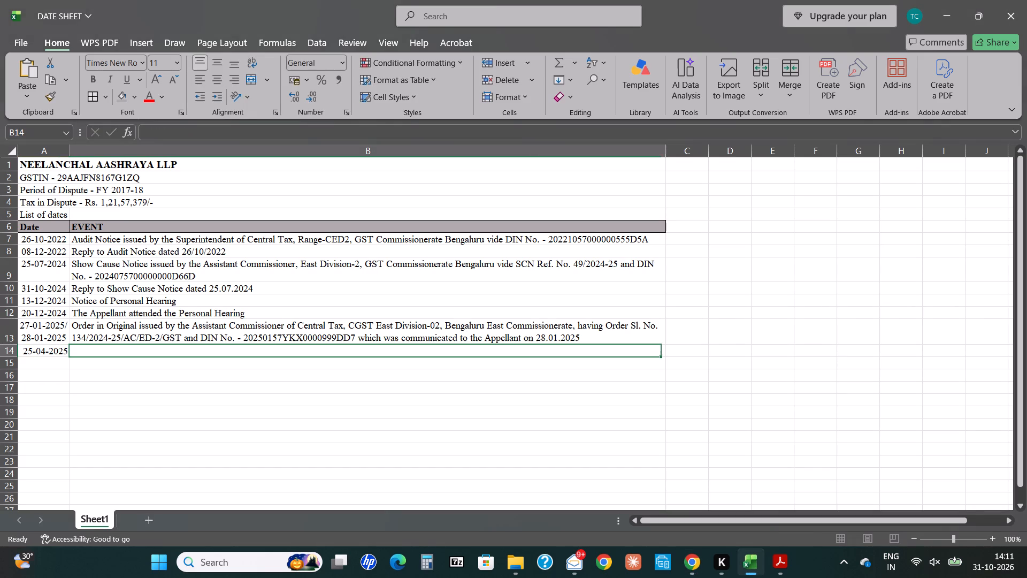
# Enter the event text "Appeal petition filed by the Appellant in Form GST APL-01 having ref. no." in B14.
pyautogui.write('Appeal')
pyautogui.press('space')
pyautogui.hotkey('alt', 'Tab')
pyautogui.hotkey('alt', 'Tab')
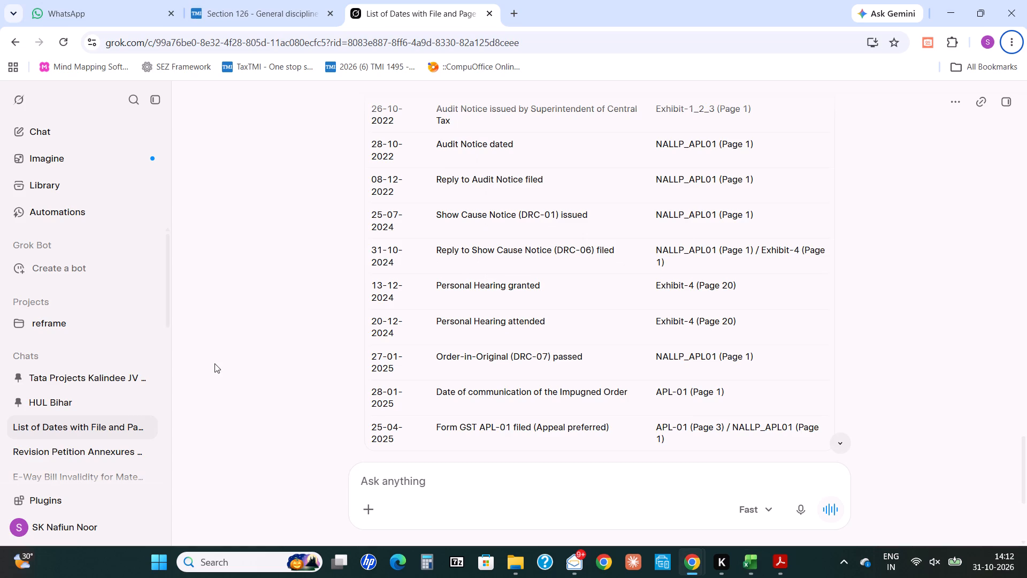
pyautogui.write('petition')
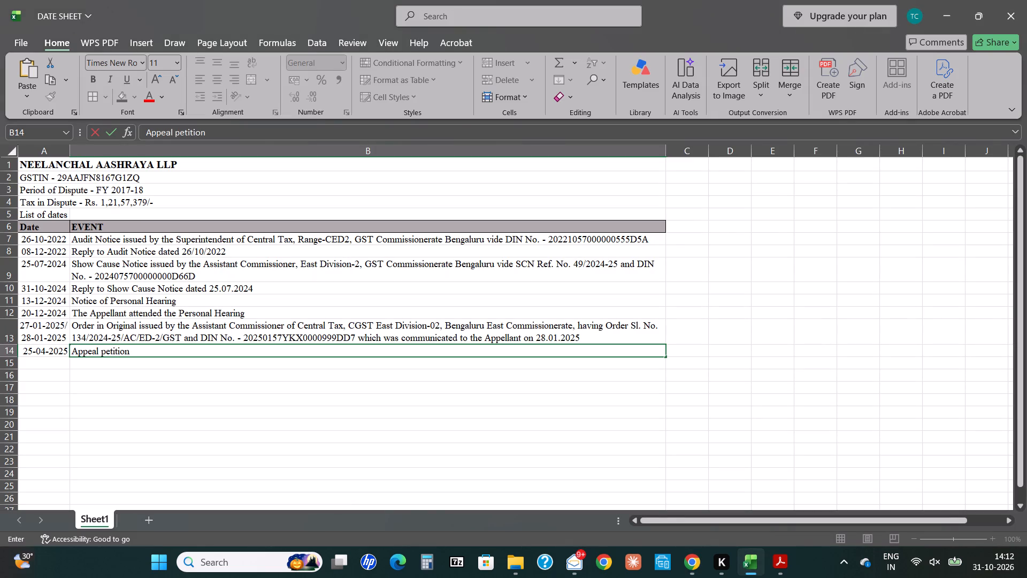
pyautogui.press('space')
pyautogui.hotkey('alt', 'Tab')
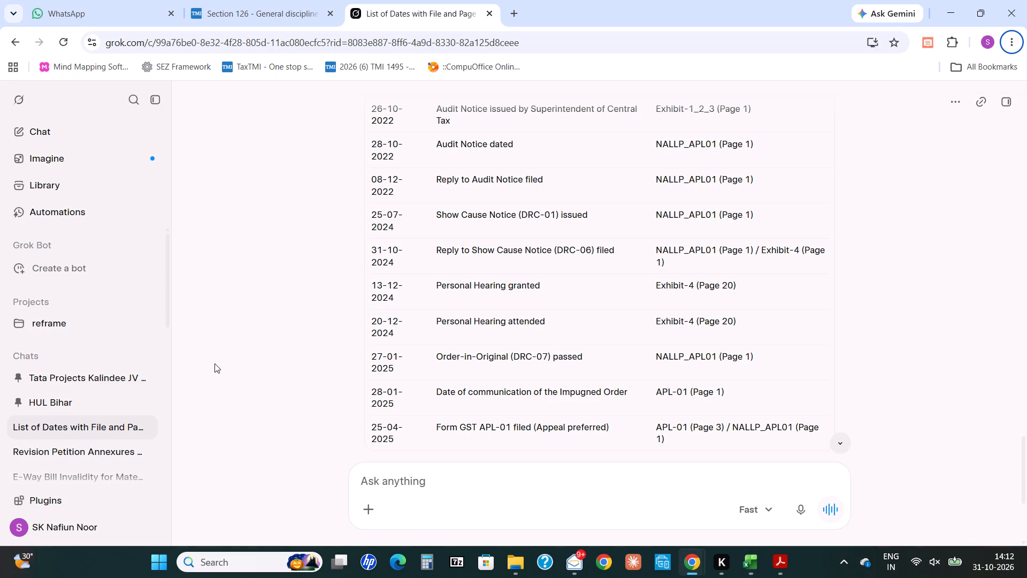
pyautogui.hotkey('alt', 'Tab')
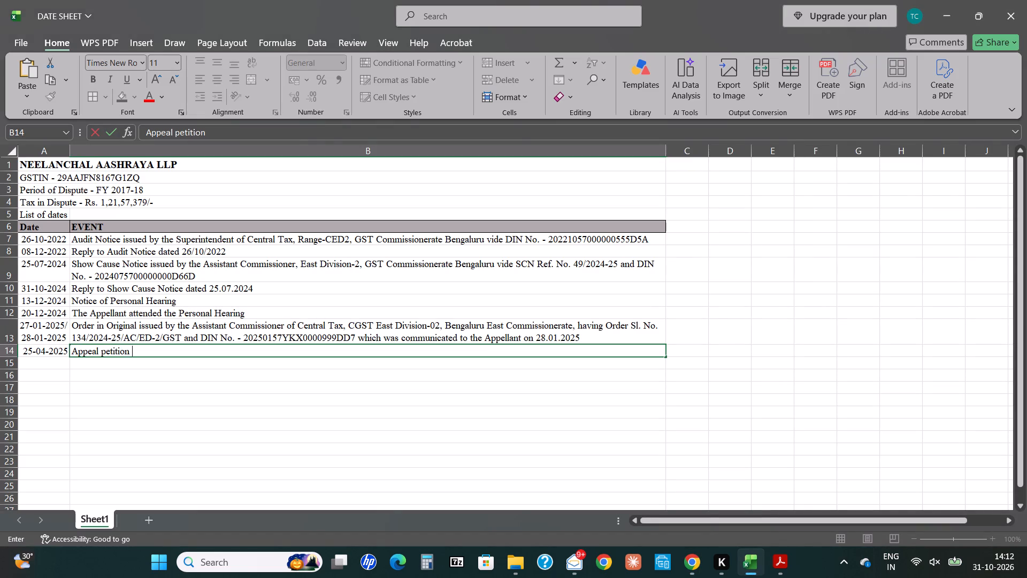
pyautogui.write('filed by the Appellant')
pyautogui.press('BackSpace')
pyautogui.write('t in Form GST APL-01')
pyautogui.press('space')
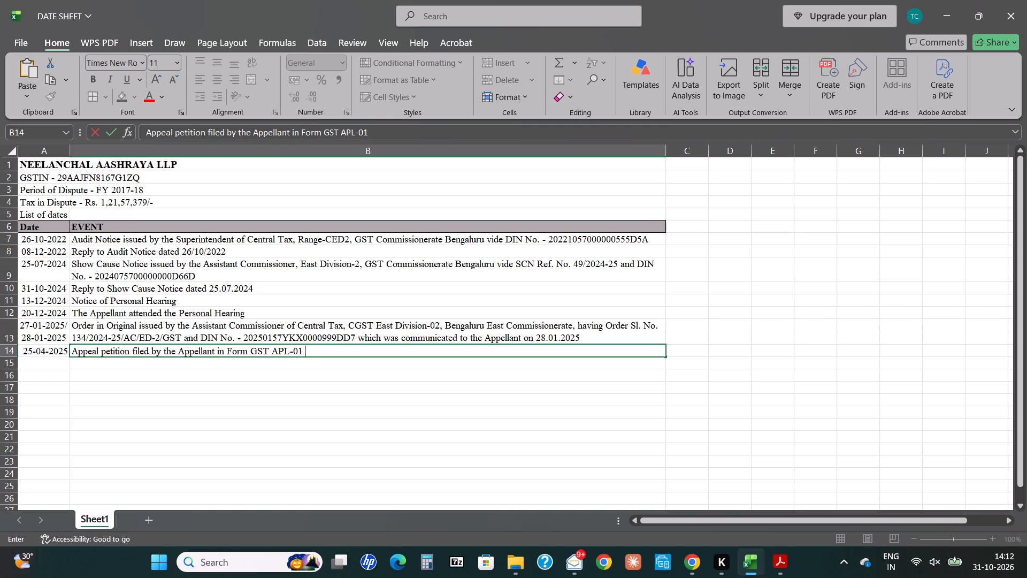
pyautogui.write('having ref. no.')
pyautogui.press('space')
# Open the 1.GST APL-01 PDF from the APL-01 folder to check it for the appeal reference number.
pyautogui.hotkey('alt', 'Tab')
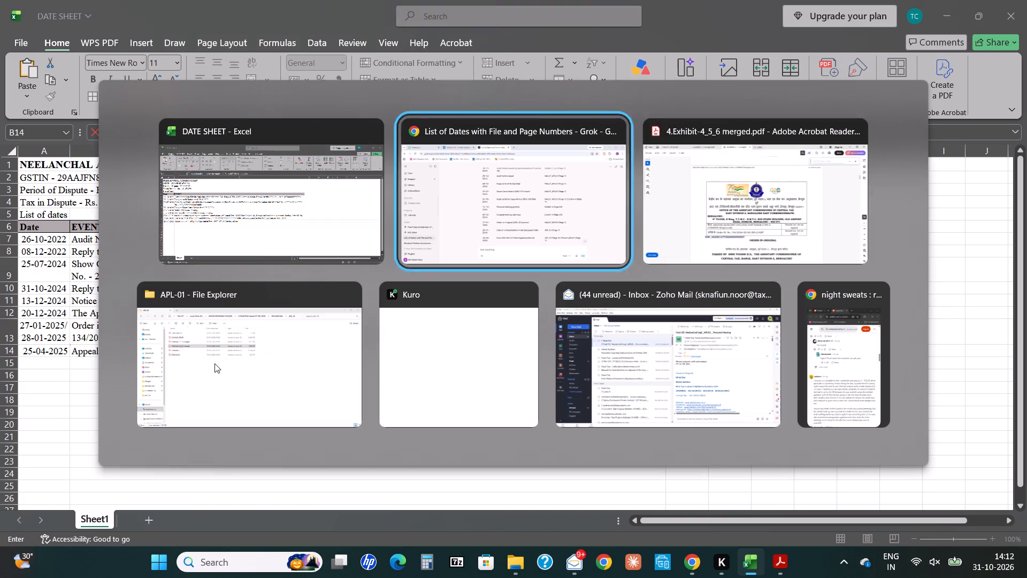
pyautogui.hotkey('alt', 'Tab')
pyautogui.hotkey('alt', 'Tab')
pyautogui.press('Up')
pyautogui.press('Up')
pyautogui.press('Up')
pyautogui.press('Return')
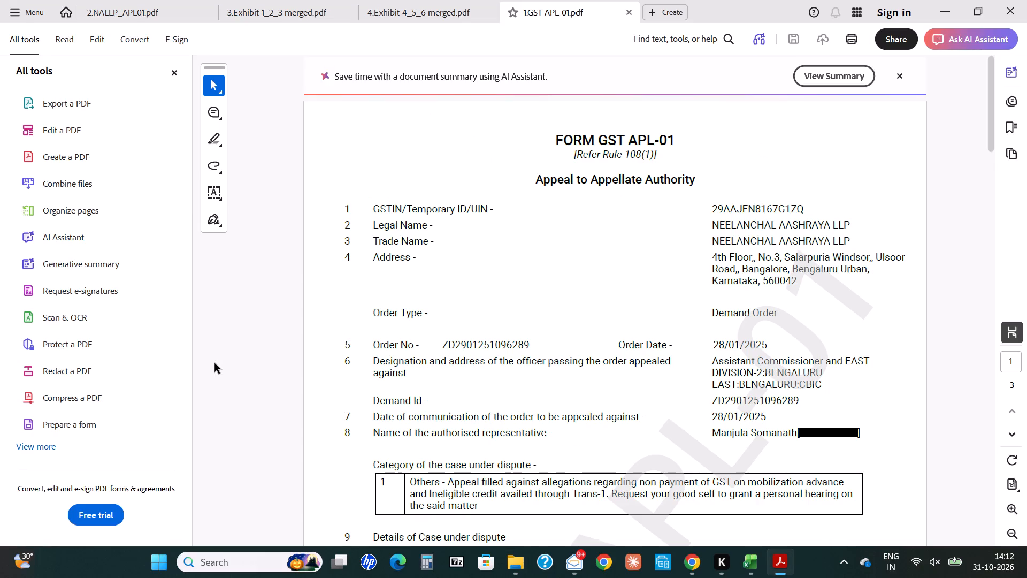
# Go up to the LITIGATION dated 07-08-2026 folder, open it in a second window, and return to the date sheet.
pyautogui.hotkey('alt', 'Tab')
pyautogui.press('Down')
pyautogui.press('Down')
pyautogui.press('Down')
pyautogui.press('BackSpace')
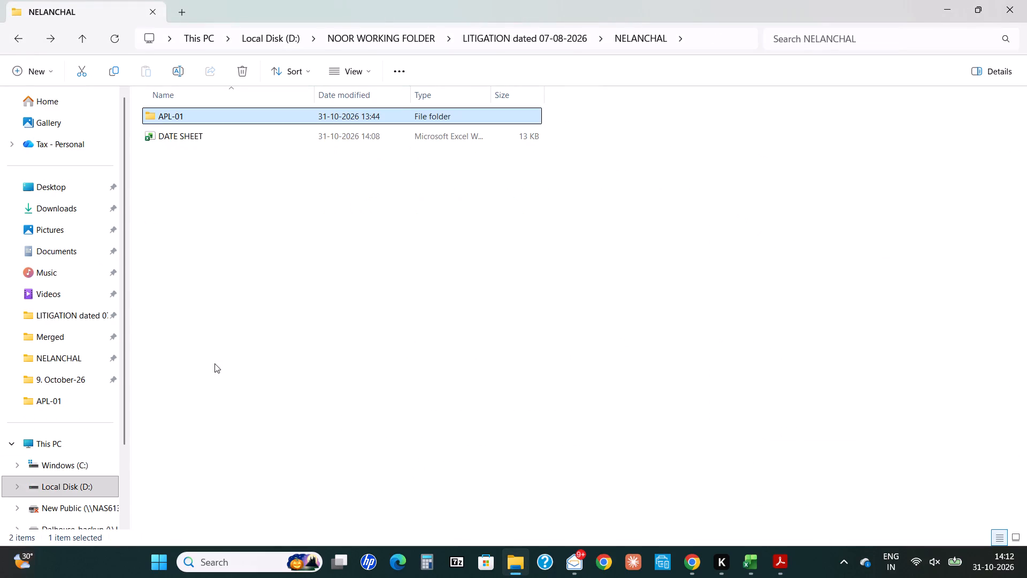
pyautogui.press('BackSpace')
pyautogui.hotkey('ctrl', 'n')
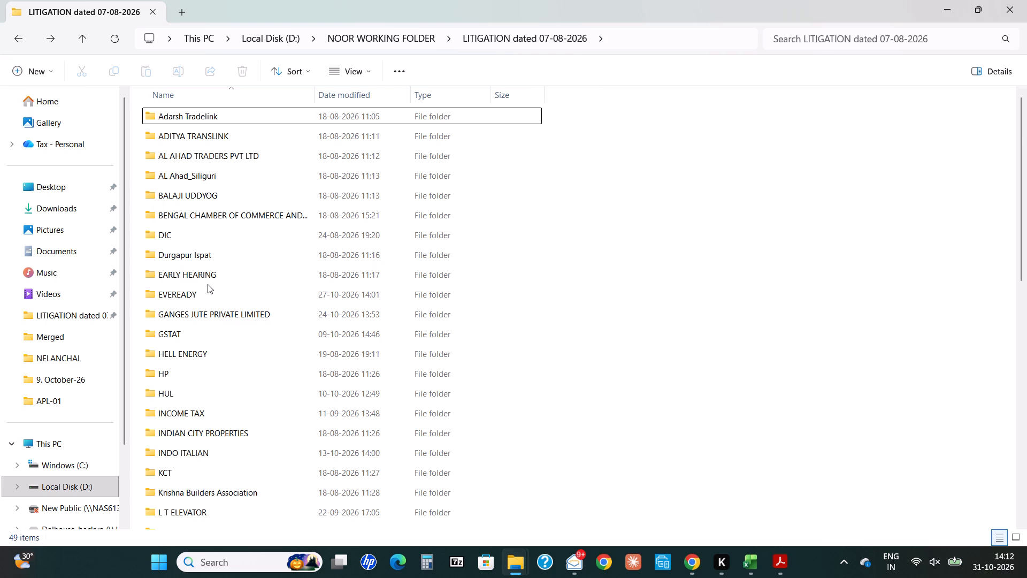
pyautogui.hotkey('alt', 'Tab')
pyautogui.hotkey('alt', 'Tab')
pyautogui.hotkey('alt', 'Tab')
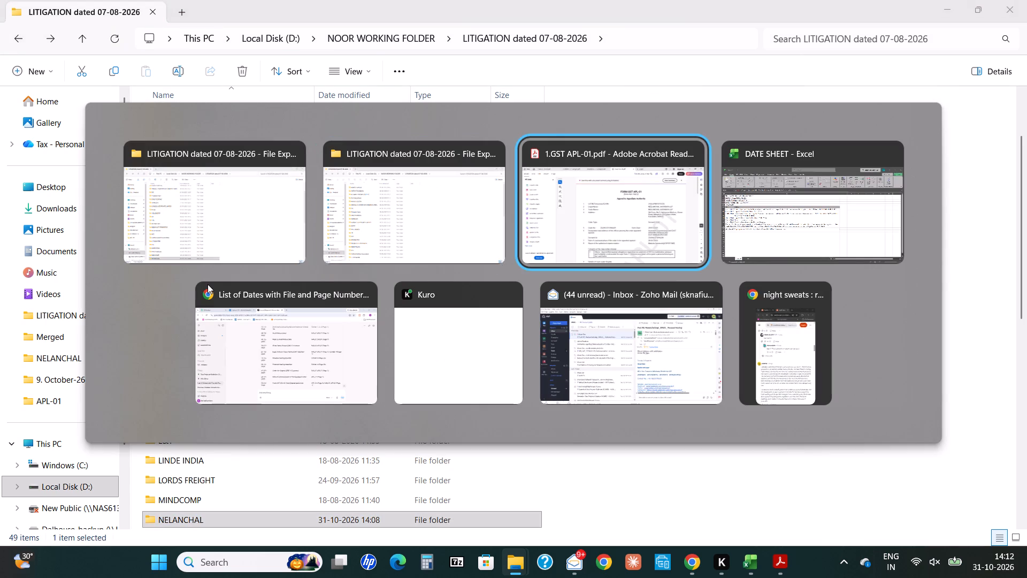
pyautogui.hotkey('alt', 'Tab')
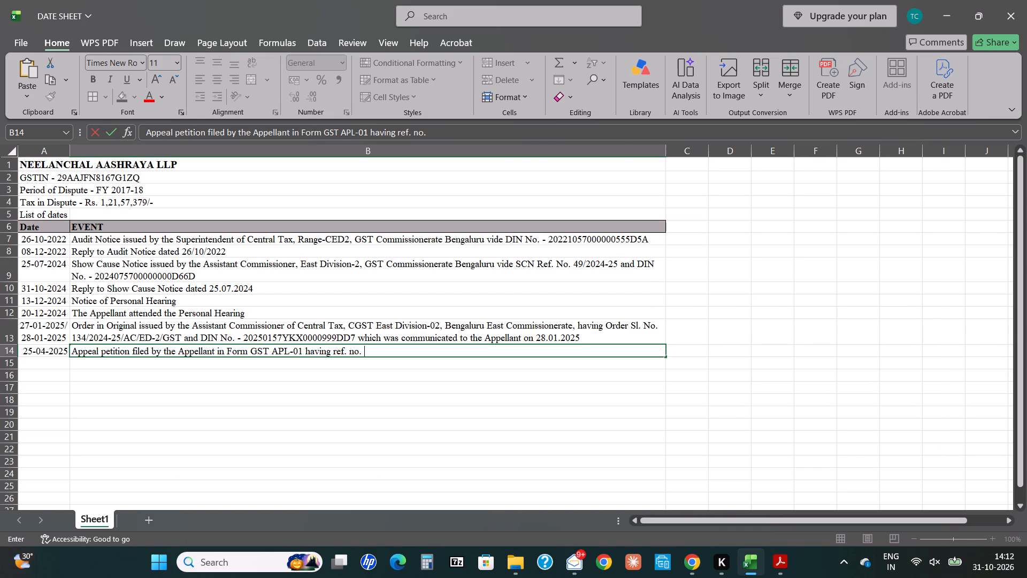
# Replace the trailing "ref. no." in the B14 text with "Appeal No. 195/2025-26 GST ADC/JC A-I and".
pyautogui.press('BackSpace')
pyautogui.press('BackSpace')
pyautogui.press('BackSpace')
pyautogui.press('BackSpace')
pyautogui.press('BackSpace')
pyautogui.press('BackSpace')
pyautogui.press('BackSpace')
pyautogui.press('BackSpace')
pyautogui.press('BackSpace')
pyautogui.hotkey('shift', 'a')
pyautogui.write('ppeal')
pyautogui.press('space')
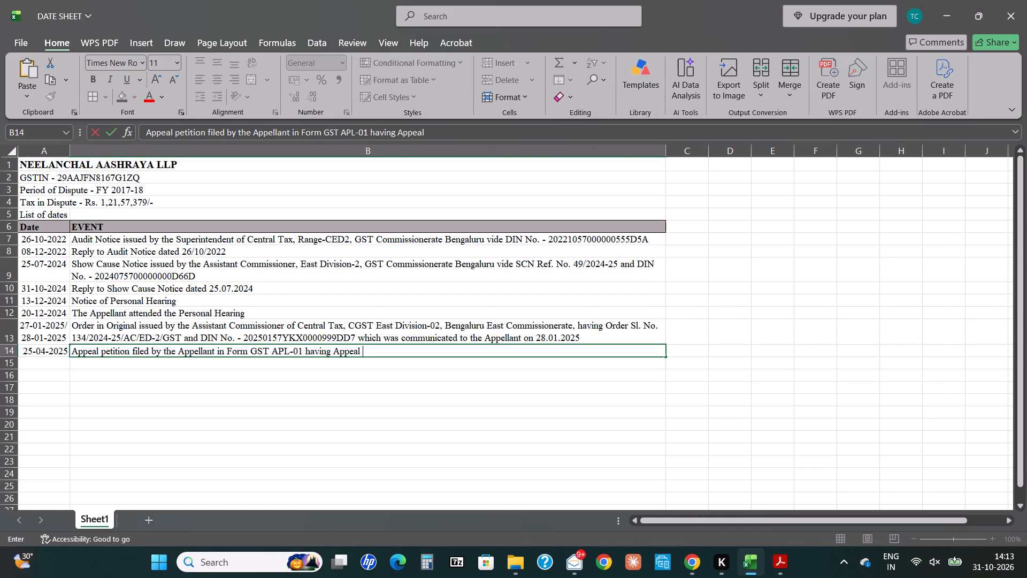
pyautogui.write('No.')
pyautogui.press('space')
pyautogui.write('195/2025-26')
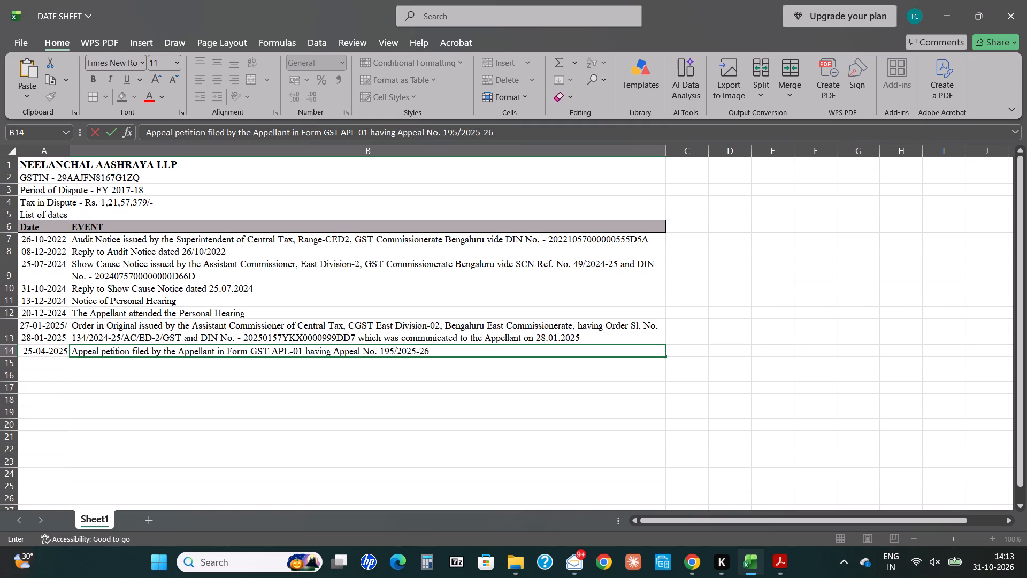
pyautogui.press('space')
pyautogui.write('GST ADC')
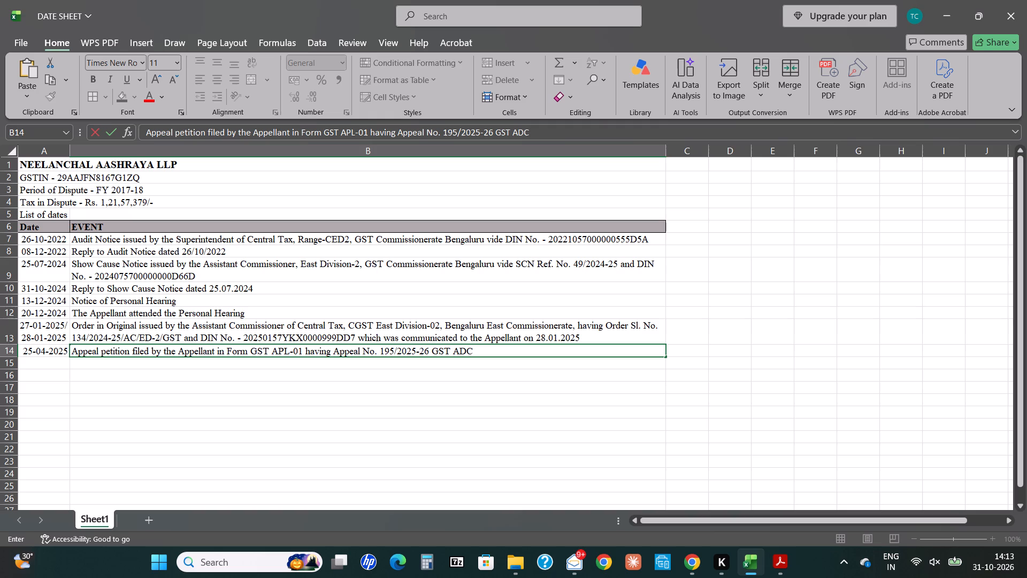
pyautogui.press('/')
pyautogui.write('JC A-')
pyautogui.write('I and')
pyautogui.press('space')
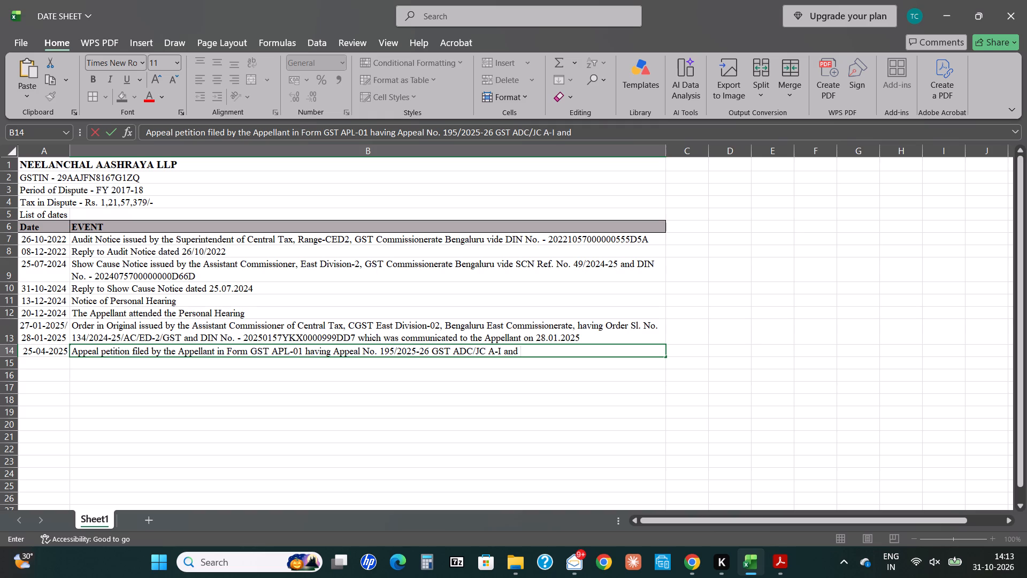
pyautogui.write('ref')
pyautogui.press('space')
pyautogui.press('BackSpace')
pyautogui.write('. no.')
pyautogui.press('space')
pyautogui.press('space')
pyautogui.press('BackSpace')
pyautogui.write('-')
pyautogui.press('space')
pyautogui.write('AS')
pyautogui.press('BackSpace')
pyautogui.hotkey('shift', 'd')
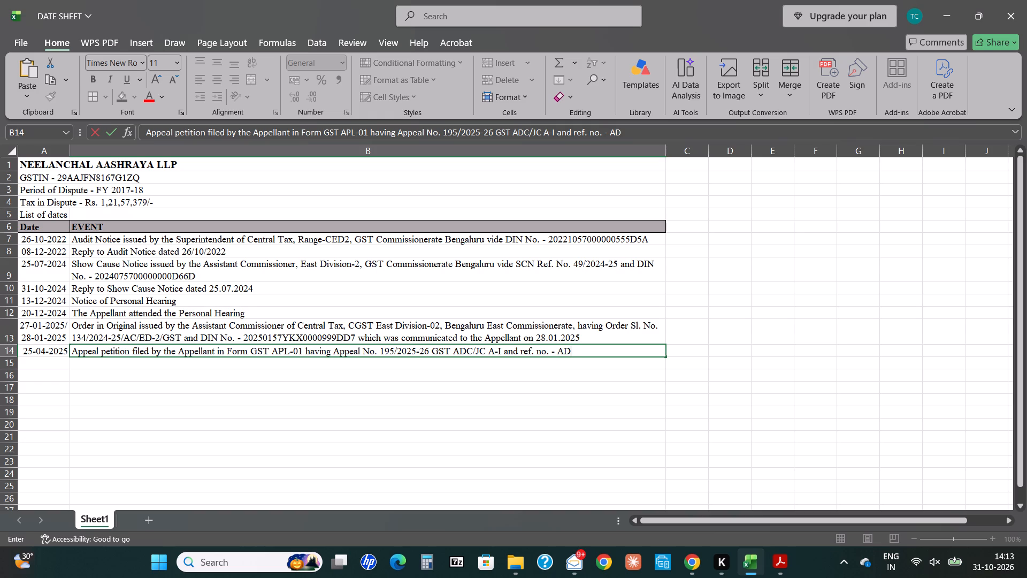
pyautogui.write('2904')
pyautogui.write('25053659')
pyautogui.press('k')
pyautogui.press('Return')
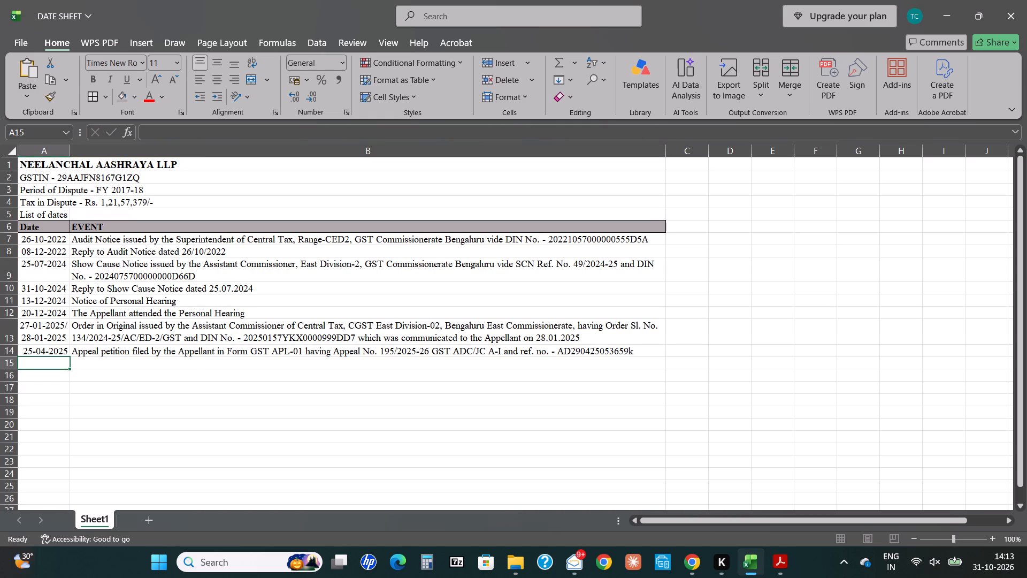
# Change the last letter of the reference number in B14 to a capital K.
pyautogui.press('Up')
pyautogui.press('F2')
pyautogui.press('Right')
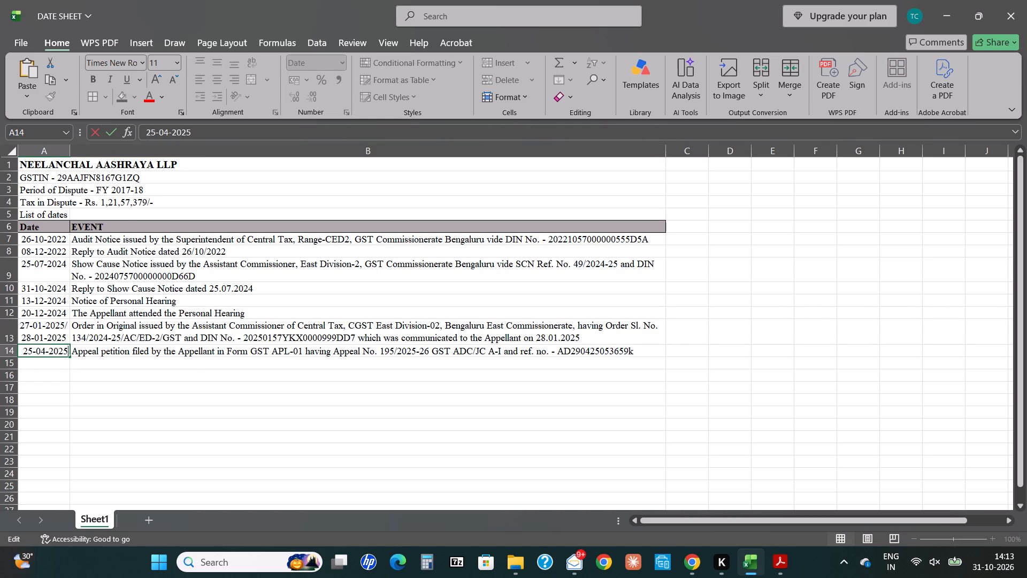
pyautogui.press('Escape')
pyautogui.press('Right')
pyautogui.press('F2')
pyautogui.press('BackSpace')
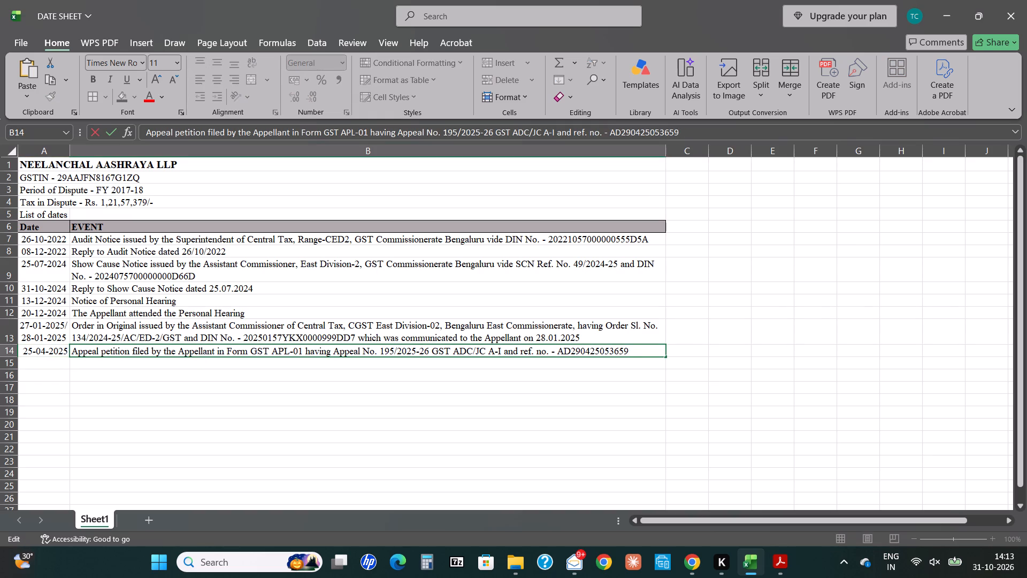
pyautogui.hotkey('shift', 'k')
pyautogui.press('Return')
# Turn on text wrapping for the event cells B7 to B14.
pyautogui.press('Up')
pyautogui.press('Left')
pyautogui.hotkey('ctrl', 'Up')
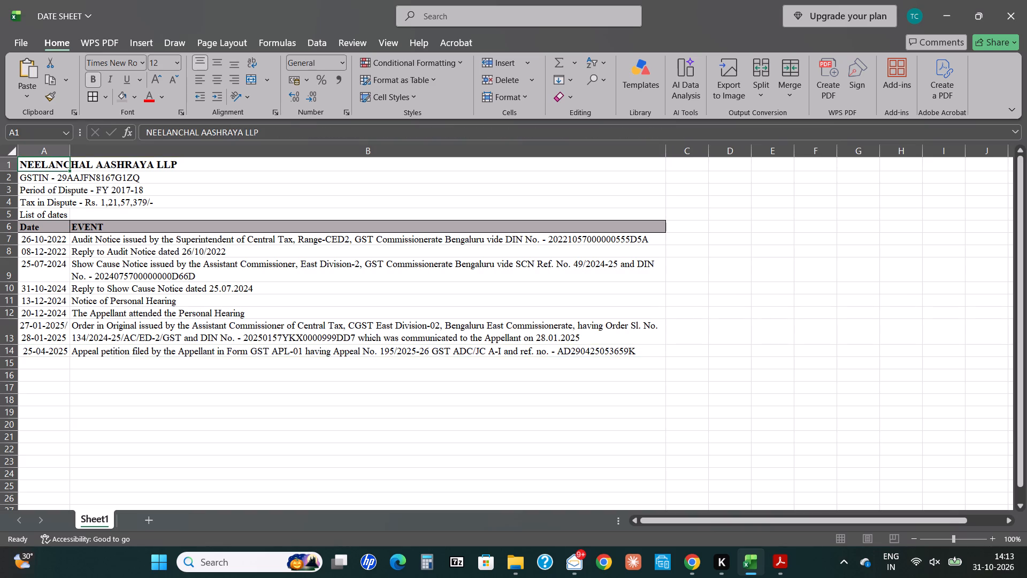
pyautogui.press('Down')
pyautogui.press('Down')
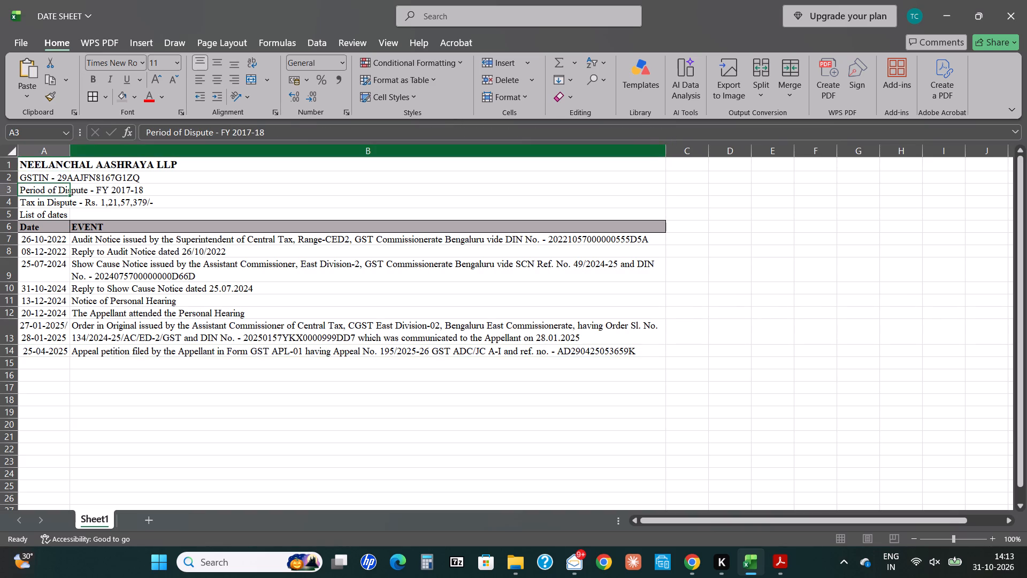
pyautogui.moveTo(615, 242); pyautogui.dragTo(601, 346)
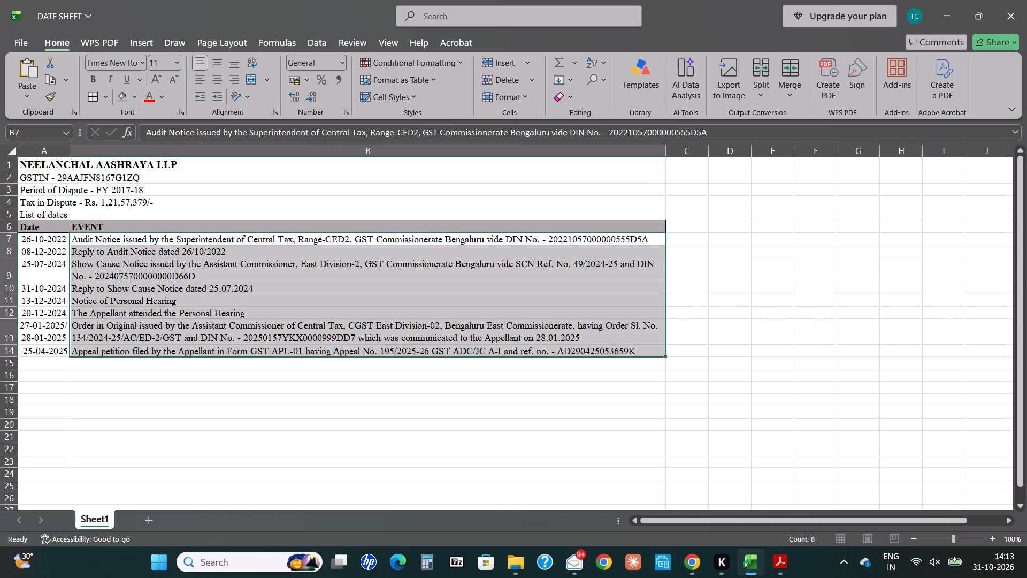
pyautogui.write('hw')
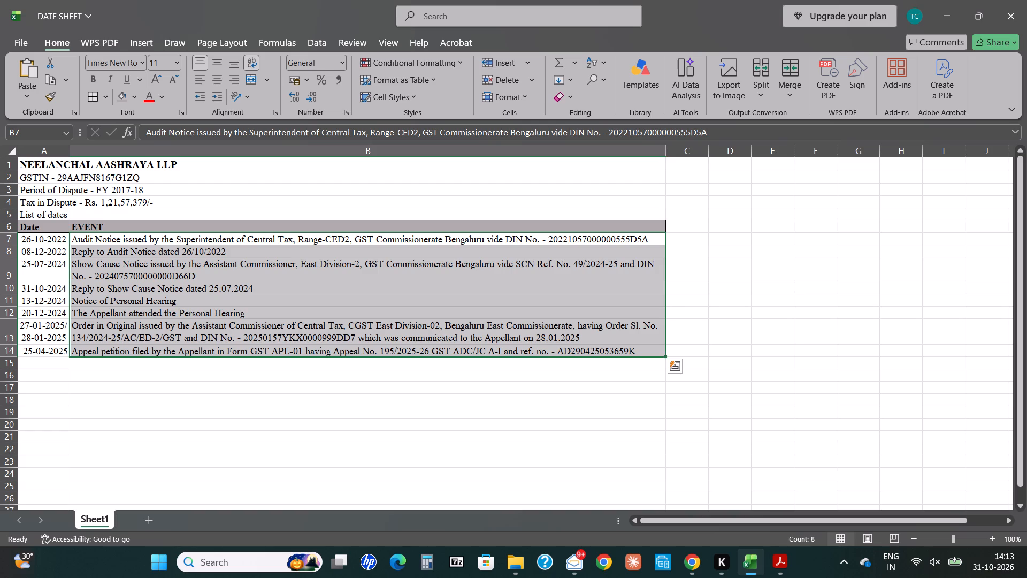
# Narrow column B to about two-thirds of its width.
pyautogui.moveTo(662, 156); pyautogui.dragTo(595, 164)
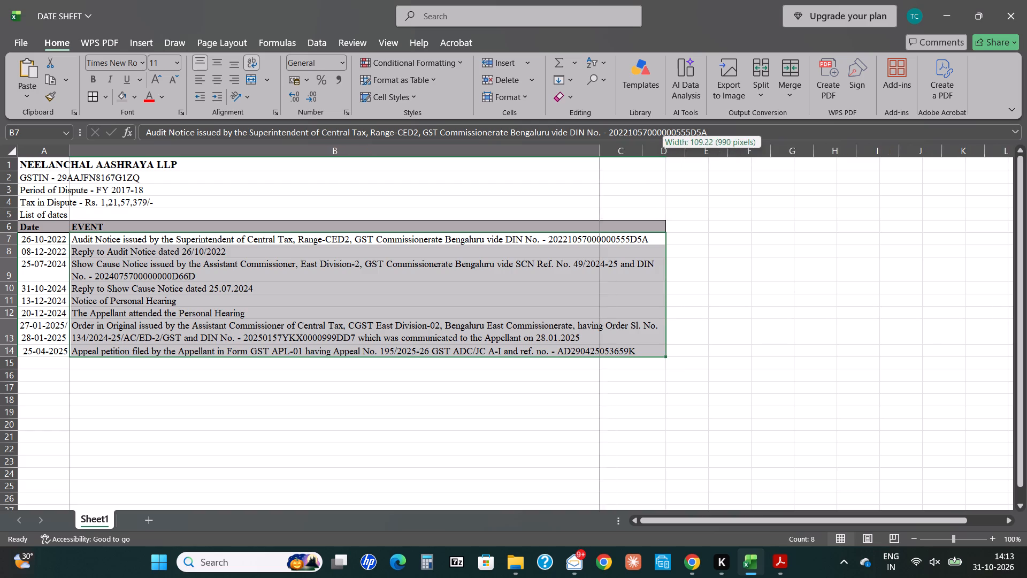
pyautogui.moveTo(595, 164); pyautogui.dragTo(582, 168)
pyautogui.moveTo(587, 146); pyautogui.dragTo(544, 156)
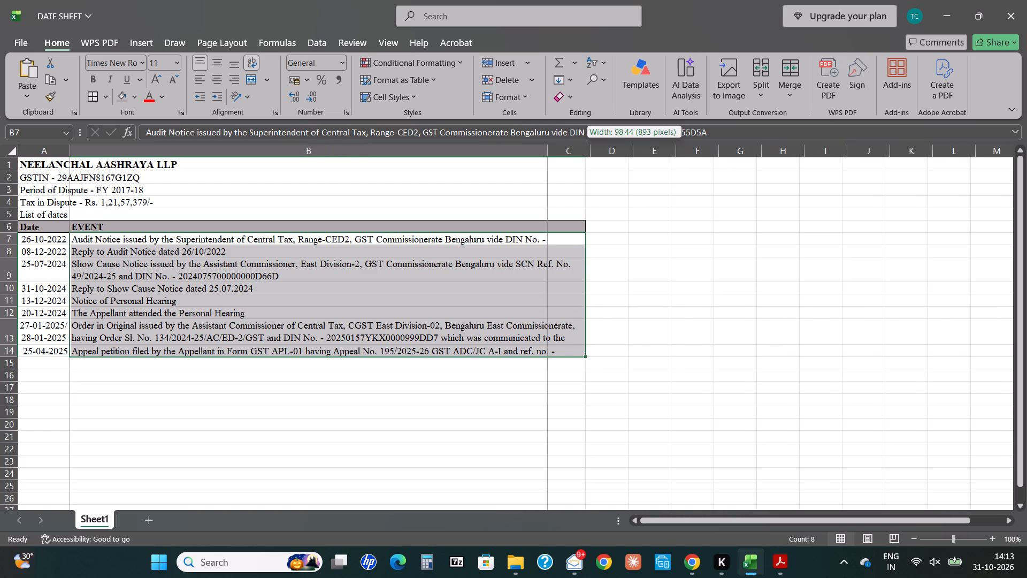
pyautogui.moveTo(544, 156); pyautogui.dragTo(457, 171)
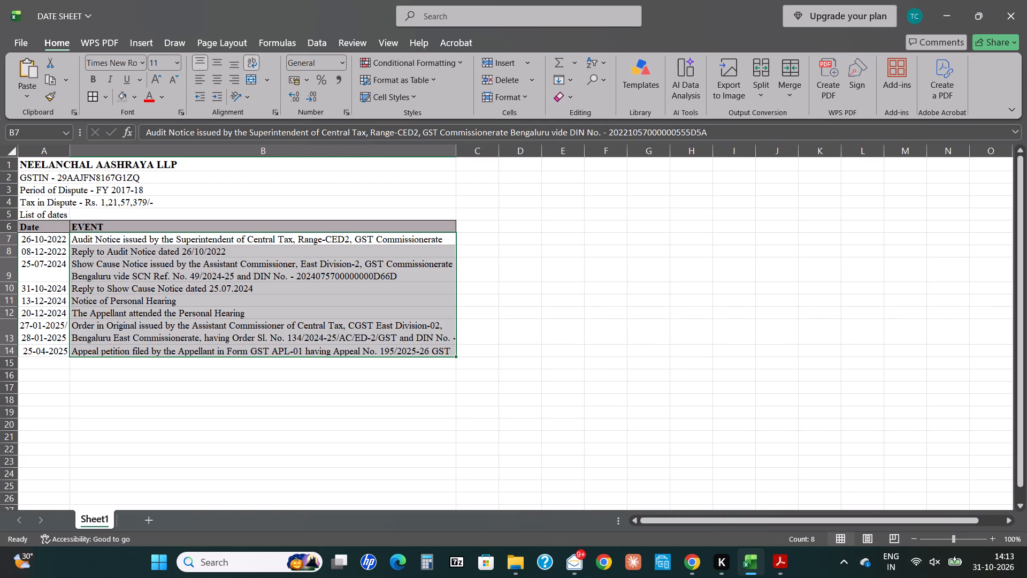
# Narrow column B to about two-thirds of its current width and autofit the heights of rows 7 to 14.
pyautogui.moveTo(457, 150); pyautogui.dragTo(423, 151)
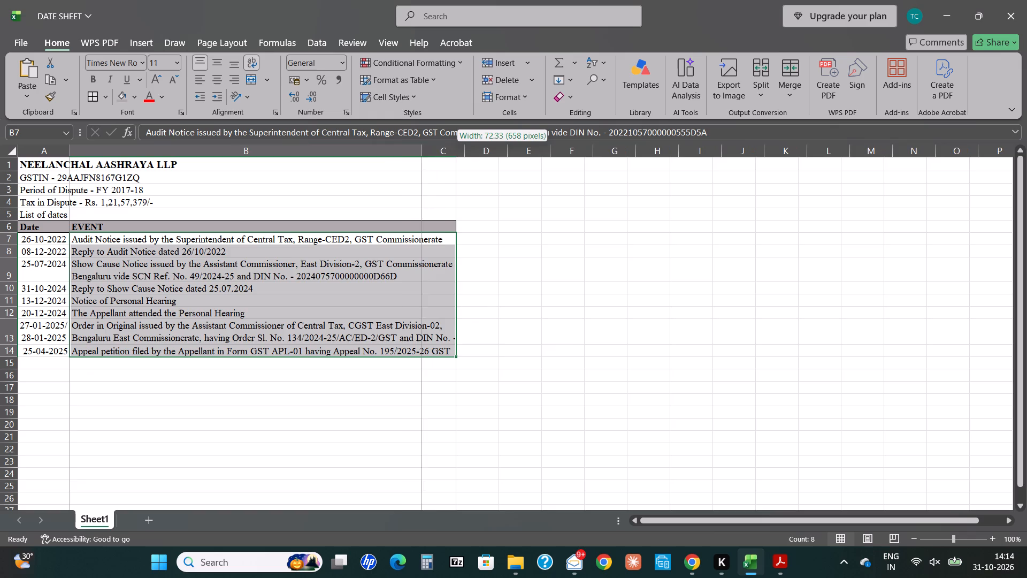
pyautogui.moveTo(423, 151); pyautogui.dragTo(401, 152)
pyautogui.moveTo(401, 147); pyautogui.dragTo(362, 154)
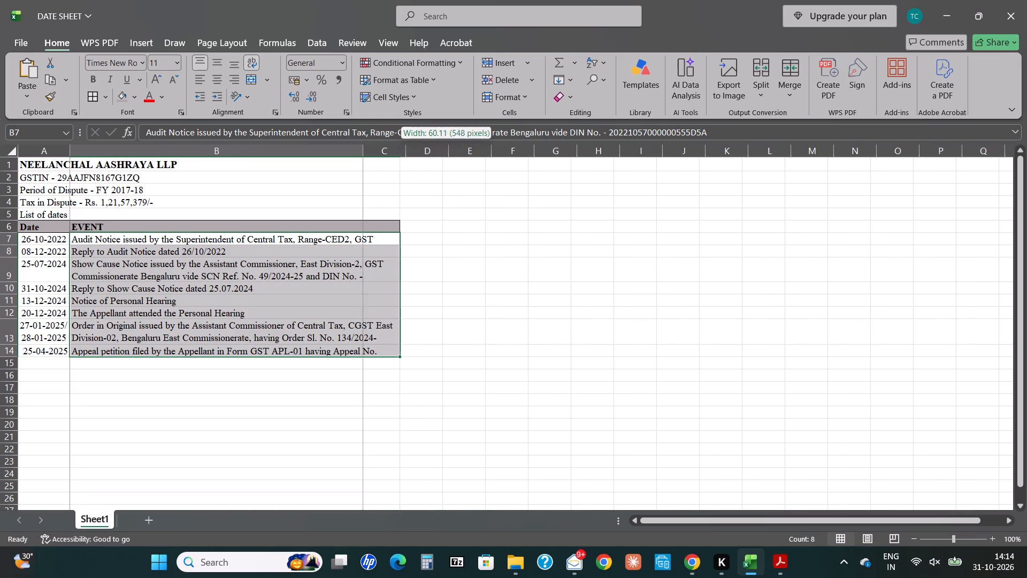
pyautogui.moveTo(362, 154); pyautogui.dragTo(332, 163)
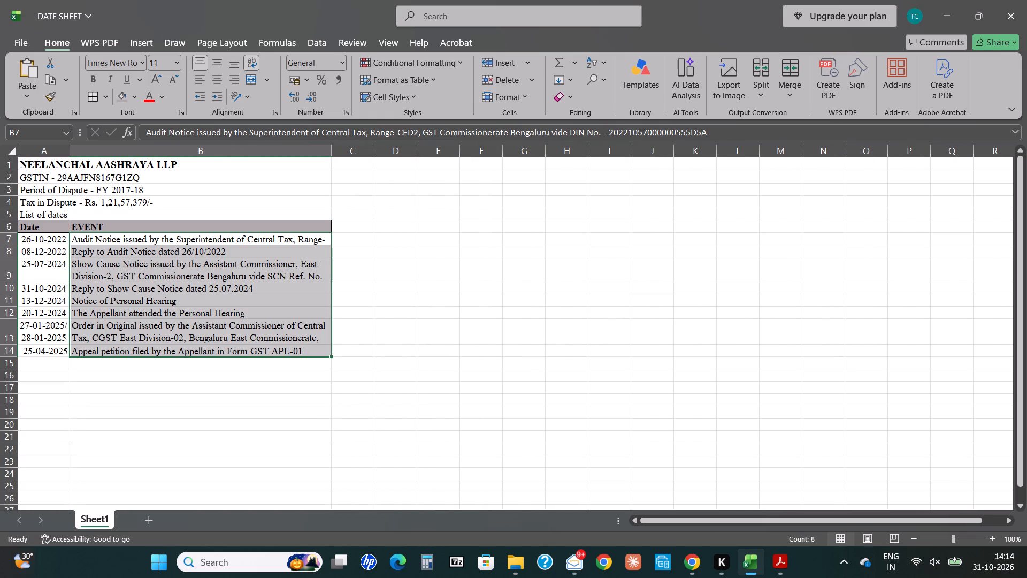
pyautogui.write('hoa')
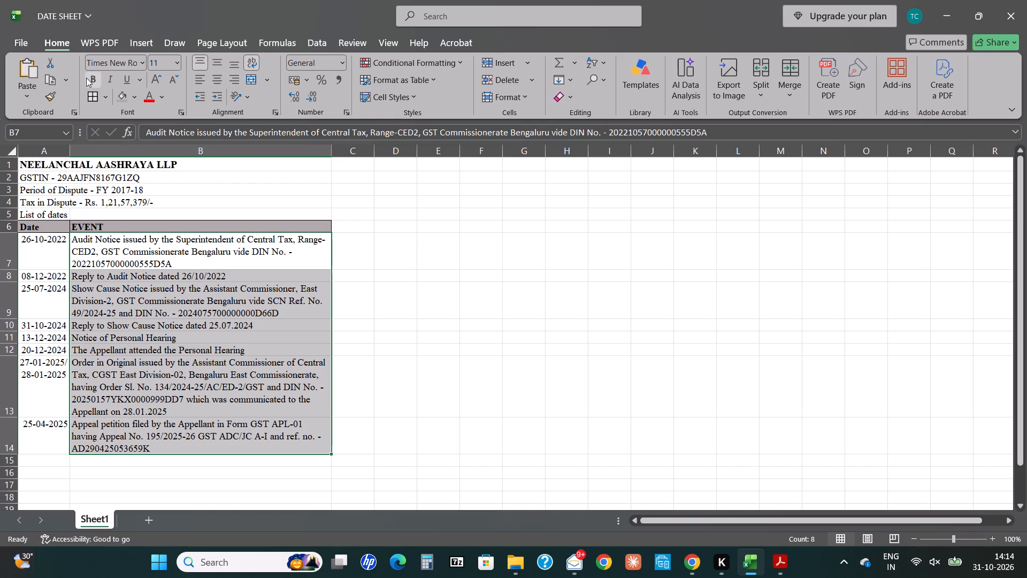
# Set the horizontal text alignment of the event cells B7 to B14 to Justify.
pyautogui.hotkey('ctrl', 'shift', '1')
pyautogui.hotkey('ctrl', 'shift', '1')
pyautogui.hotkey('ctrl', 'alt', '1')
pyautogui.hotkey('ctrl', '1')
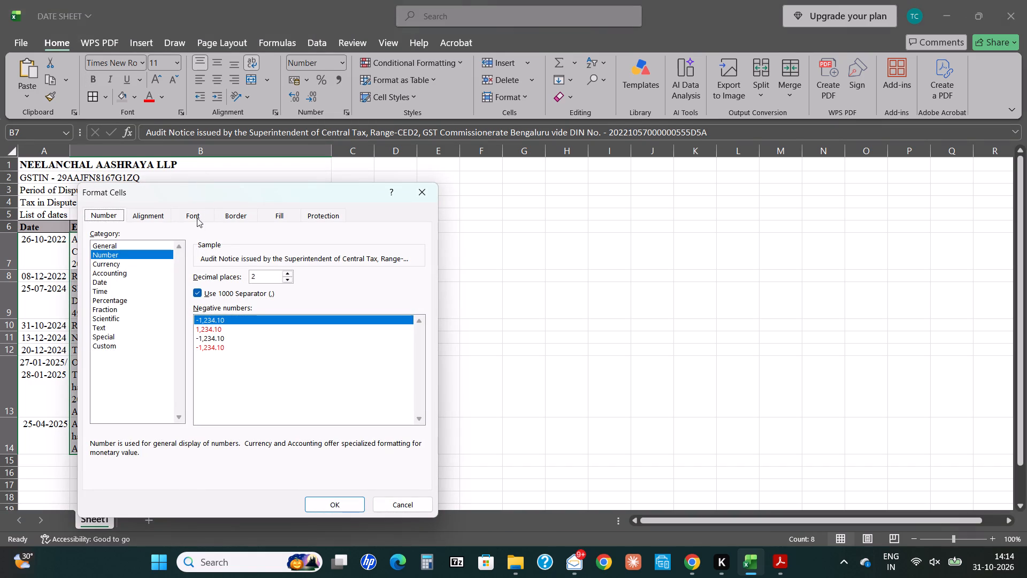
pyautogui.click(164, 218)
pyautogui.click(183, 255)
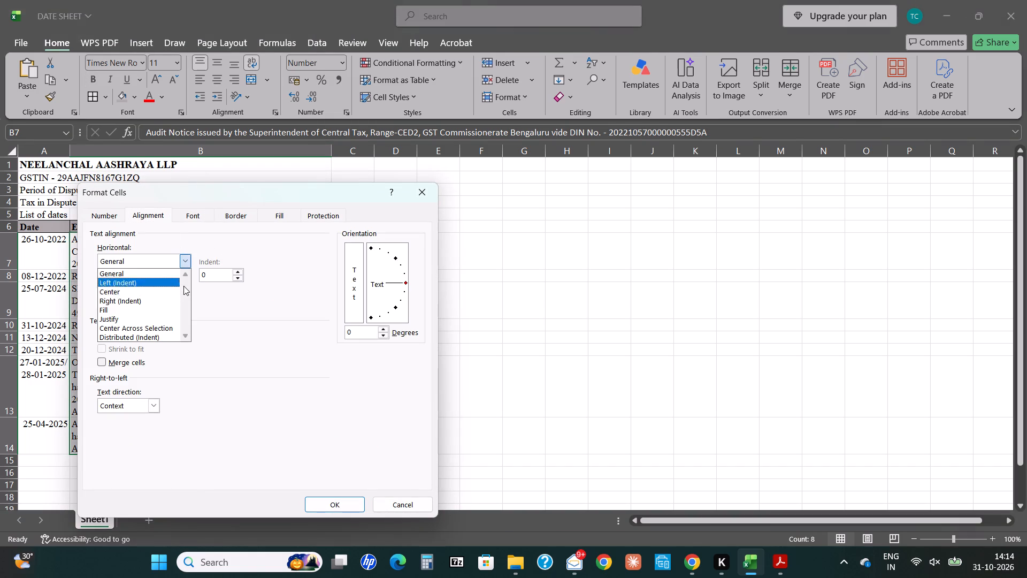
pyautogui.click(179, 315)
pyautogui.press('Return')
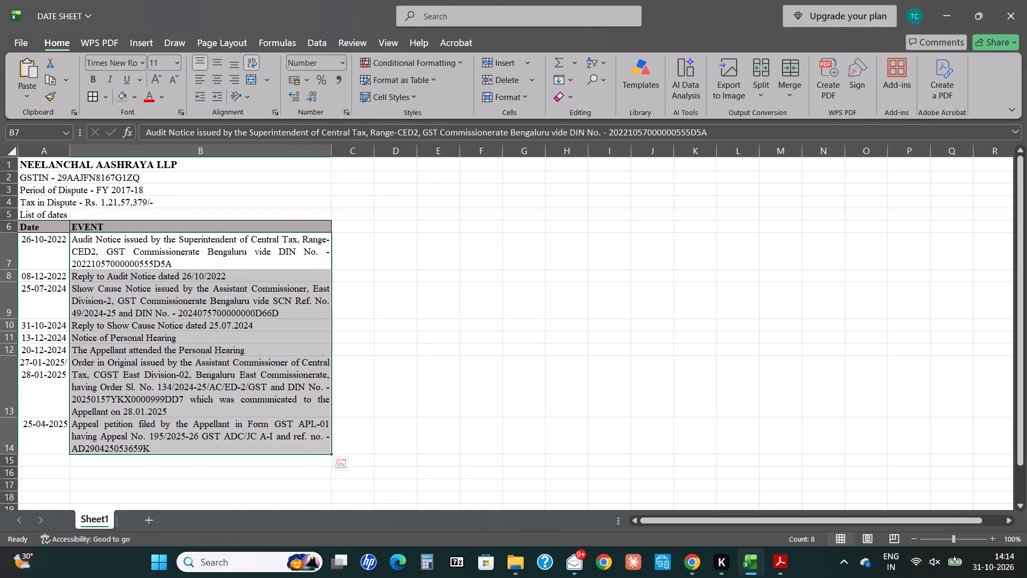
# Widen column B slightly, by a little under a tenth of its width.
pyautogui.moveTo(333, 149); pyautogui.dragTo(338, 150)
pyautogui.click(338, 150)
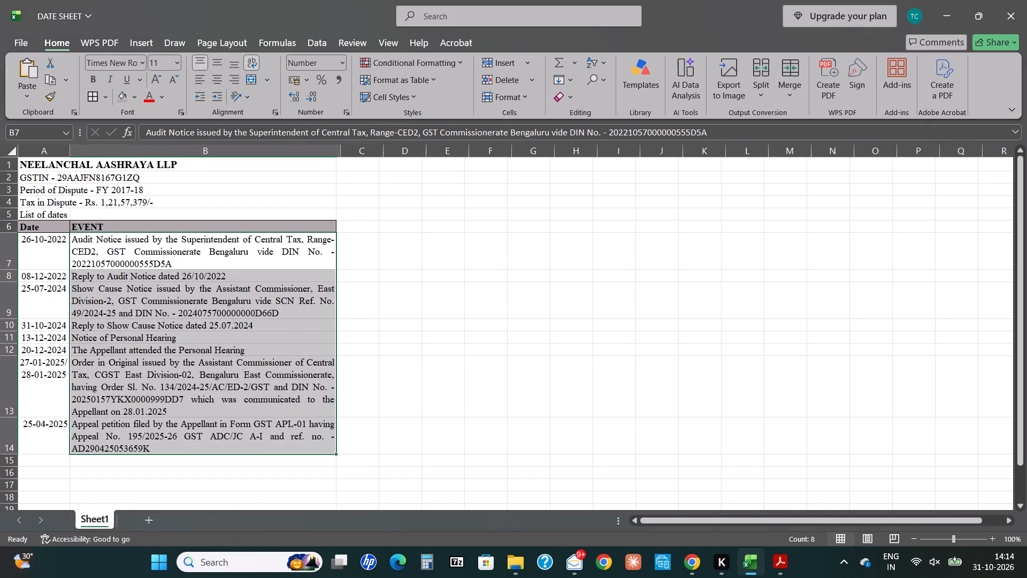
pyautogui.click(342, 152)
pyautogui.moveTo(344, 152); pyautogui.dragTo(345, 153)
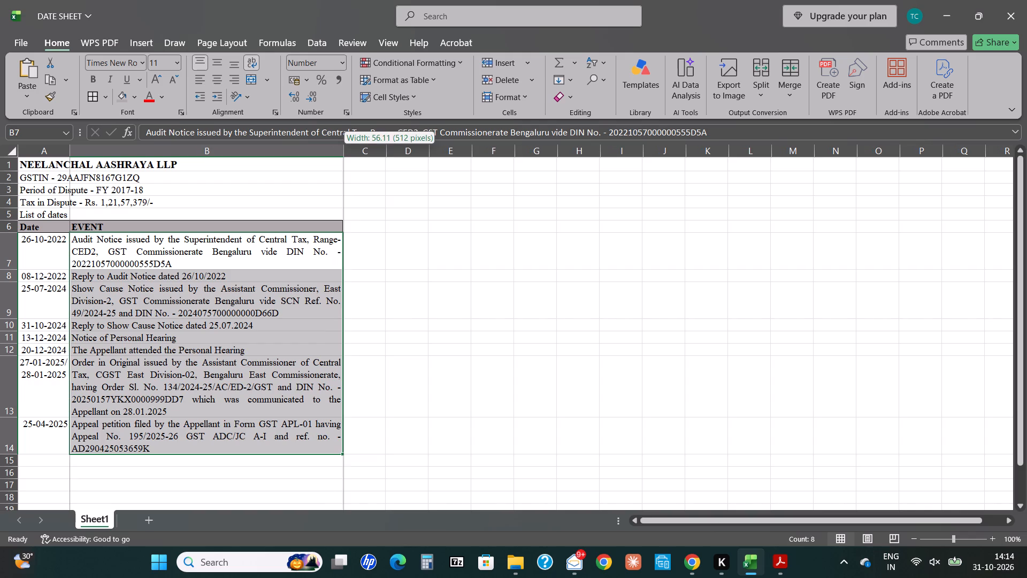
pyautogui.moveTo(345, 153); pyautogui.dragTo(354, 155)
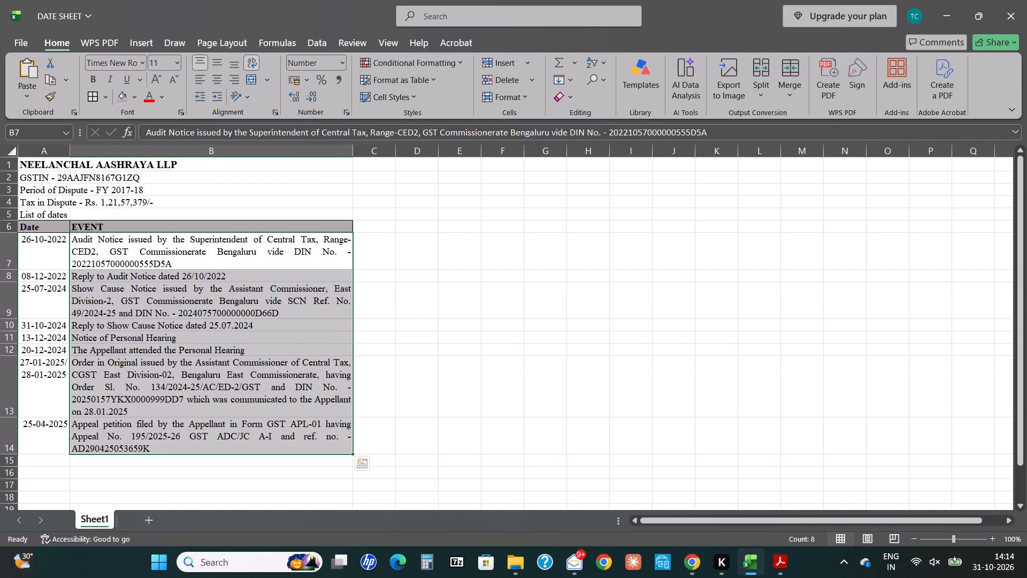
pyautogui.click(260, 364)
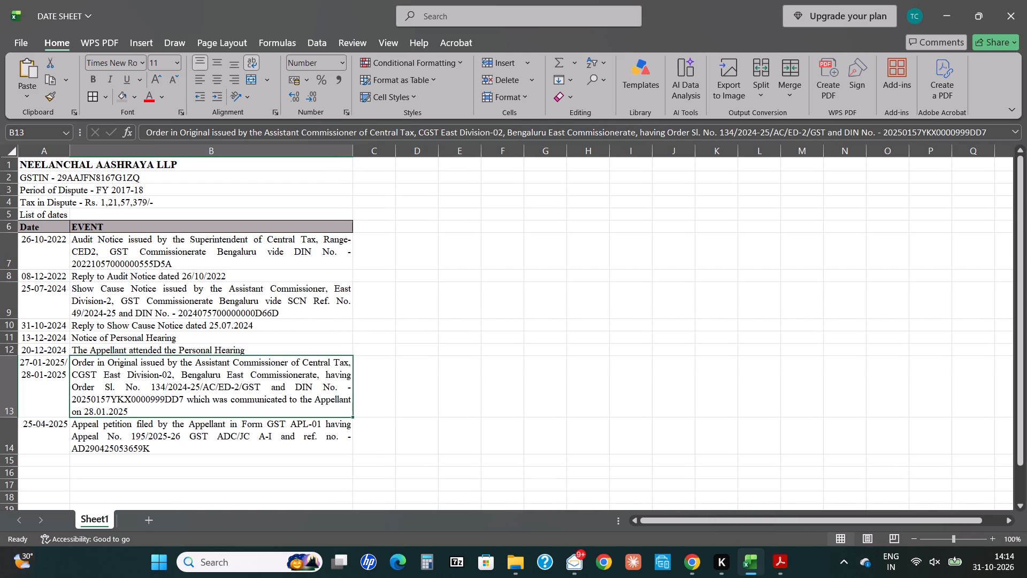
# Left-align the dates in cells A7 to A14.
pyautogui.moveTo(44, 254); pyautogui.dragTo(46, 418)
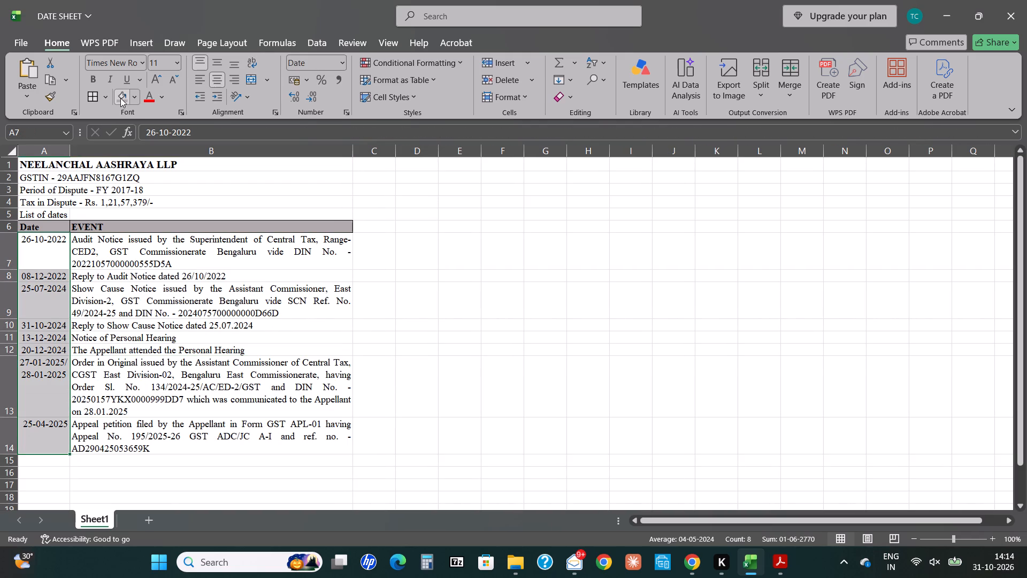
pyautogui.click(200, 84)
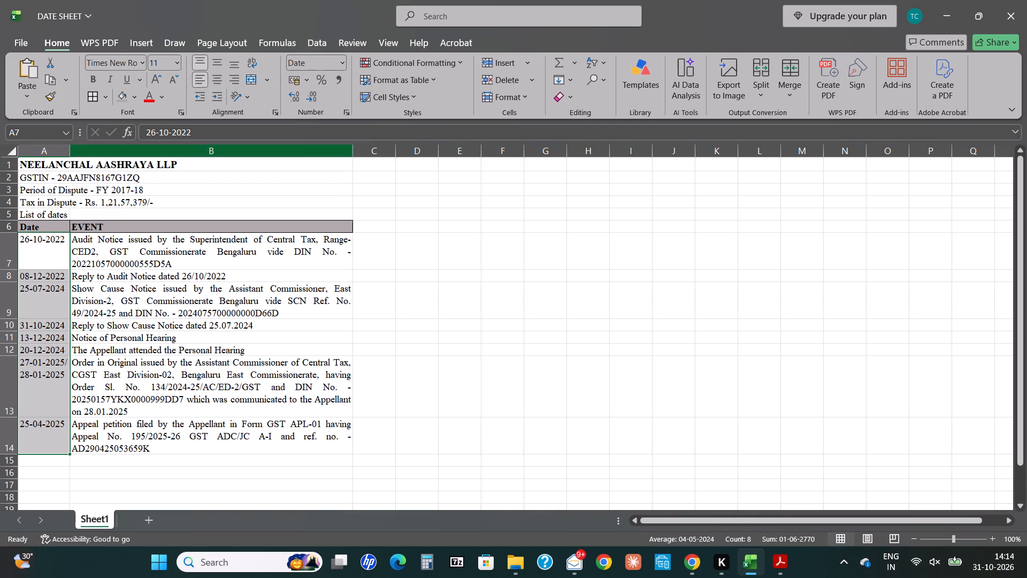
# Apply borders around all the date and event cells A7 to B14.
pyautogui.moveTo(329, 443); pyautogui.dragTo(238, 326)
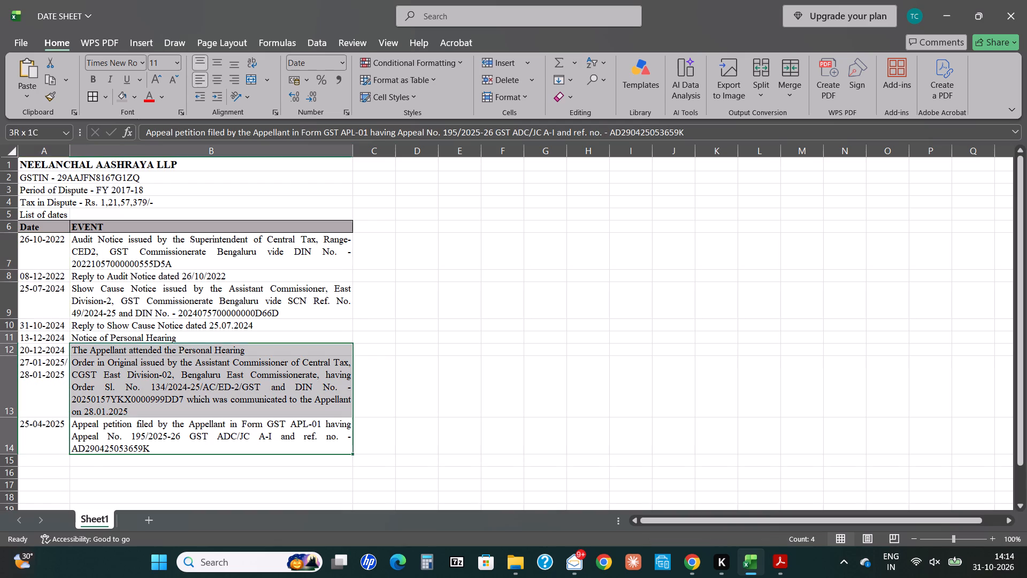
pyautogui.moveTo(238, 326); pyautogui.dragTo(32, 242)
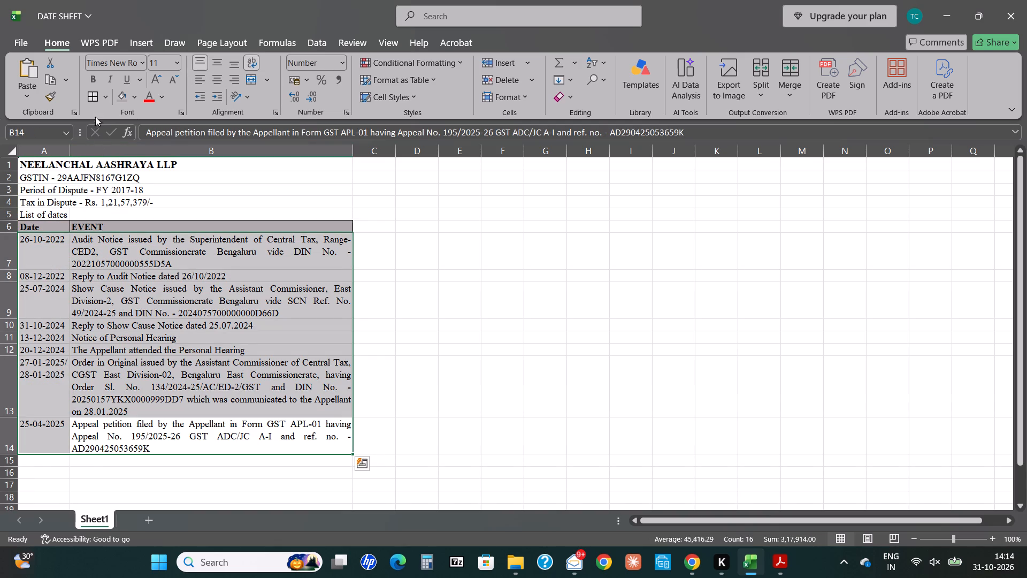
pyautogui.click(91, 97)
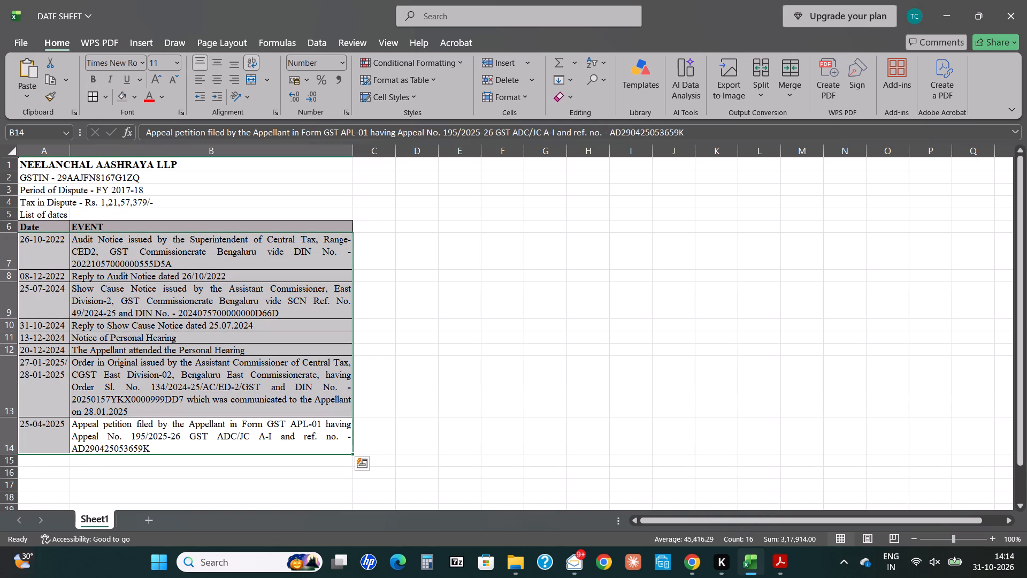
# Set A1 to B14 as the print area and preview the printout.
pyautogui.moveTo(286, 428); pyautogui.dragTo(33, 159)
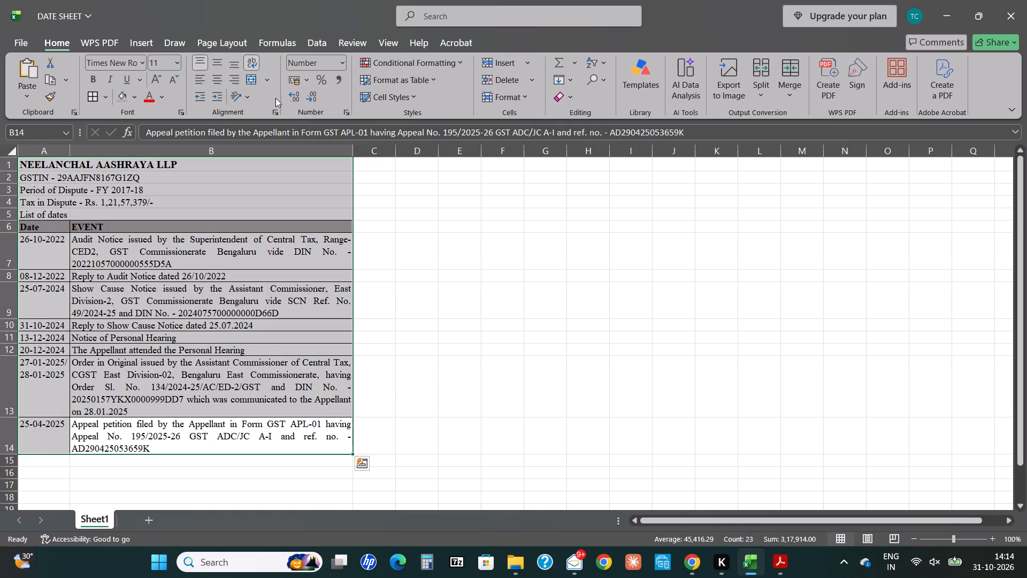
pyautogui.click(220, 38)
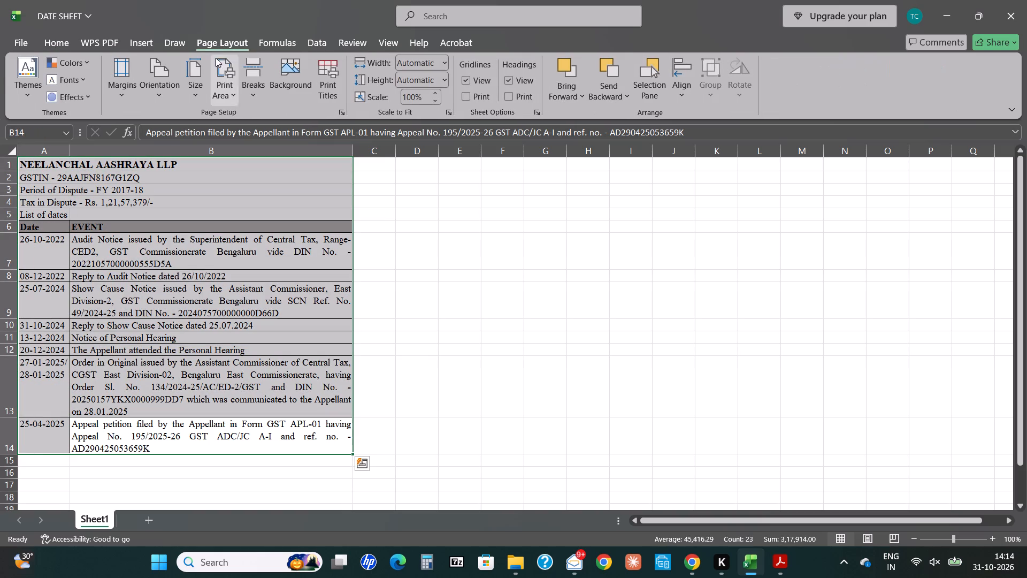
pyautogui.click(225, 93)
pyautogui.click(240, 110)
pyautogui.hotkey('ctrl', 'p')
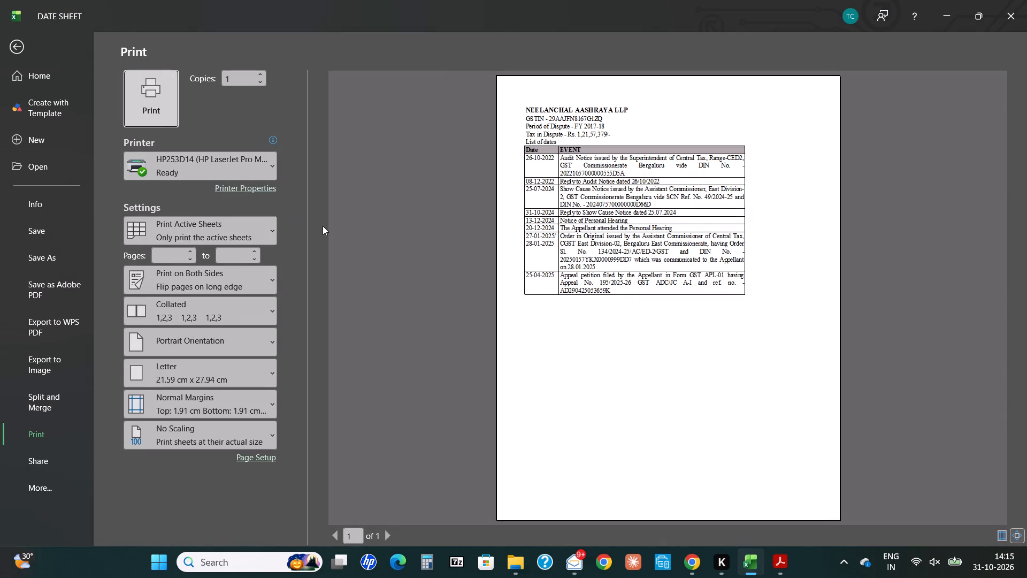
pyautogui.click(26, 50)
# Widen column B to about 1.4 times its width and check how the sheet fits in the print preview.
pyautogui.click(352, 153)
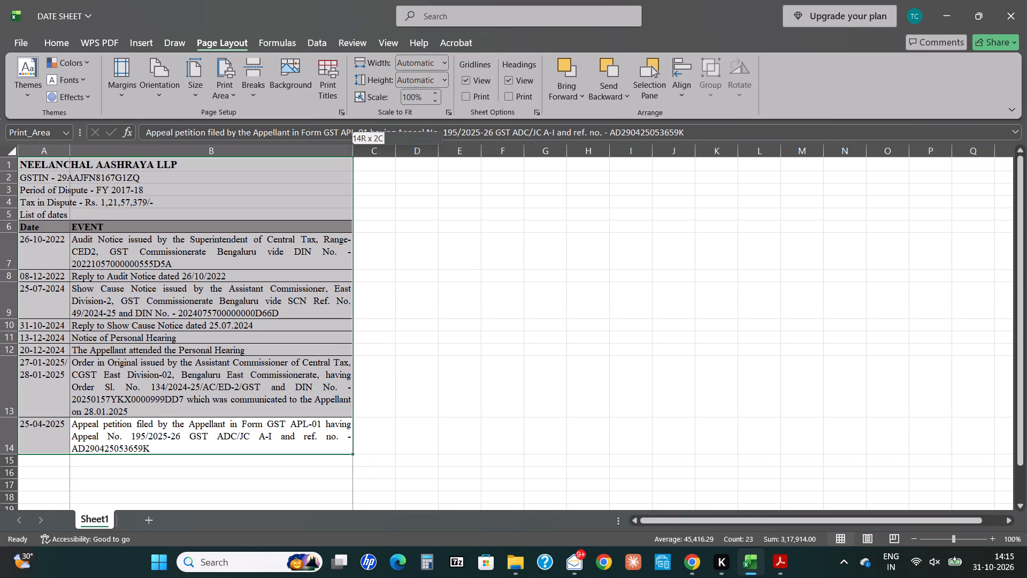
pyautogui.moveTo(352, 153); pyautogui.dragTo(342, 154)
pyautogui.moveTo(342, 154); pyautogui.dragTo(426, 158)
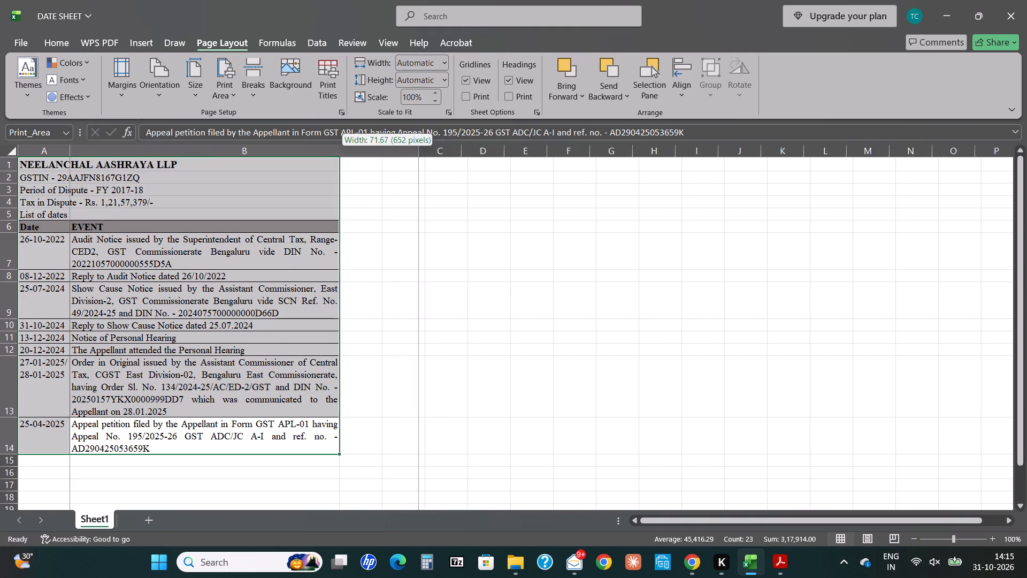
pyautogui.moveTo(426, 158); pyautogui.dragTo(434, 161)
pyautogui.moveTo(435, 150); pyautogui.dragTo(464, 151)
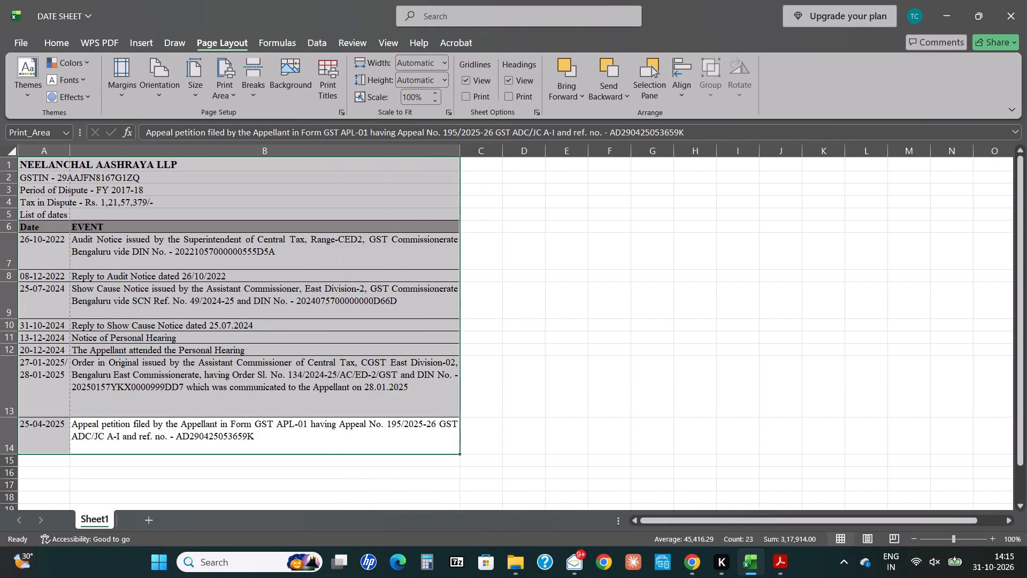
pyautogui.hotkey('ctrl', 'p')
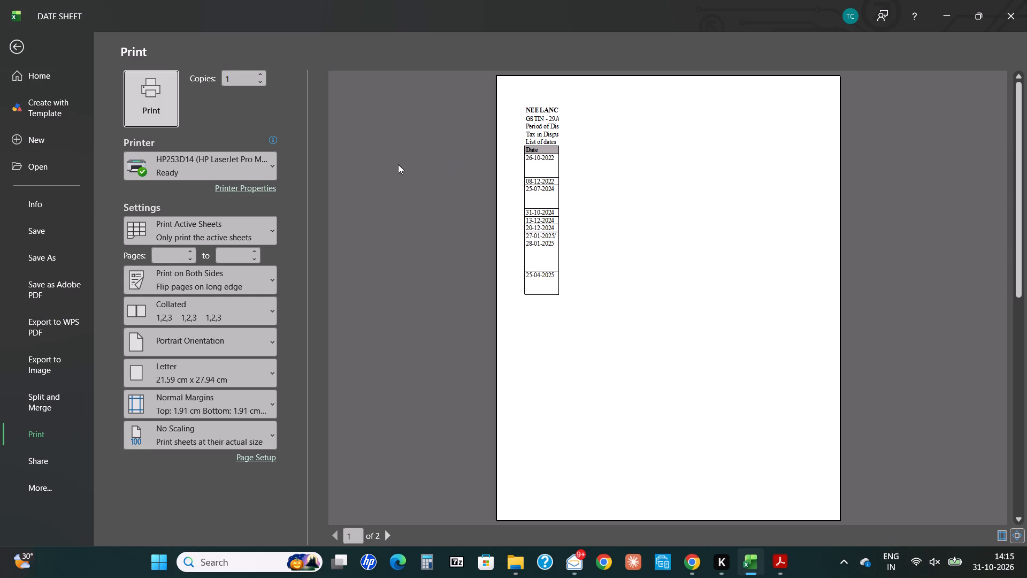
pyautogui.press('Escape')
# Set the print area to A1 to B14 again and recheck the print preview.
pyautogui.click(372, 248)
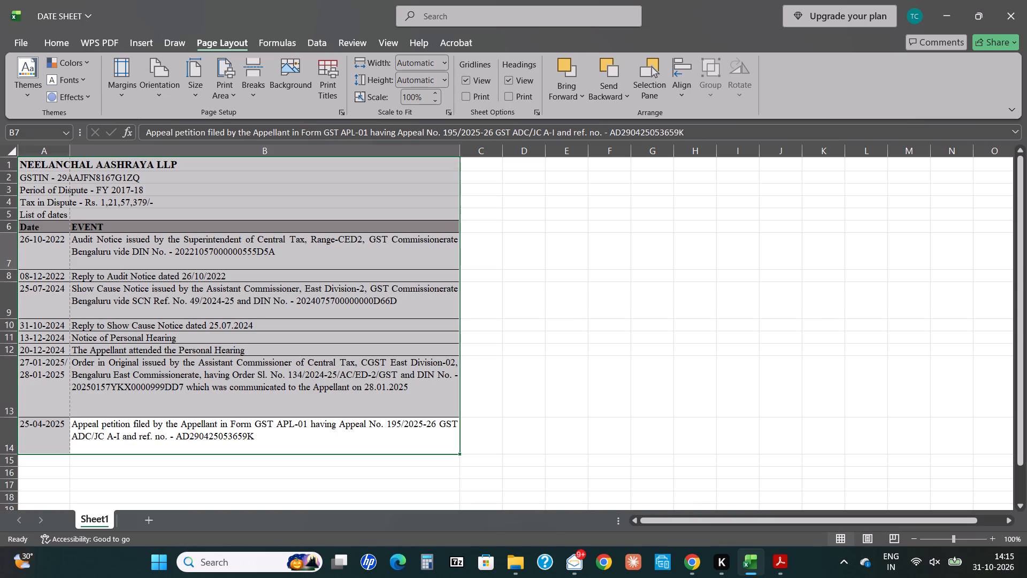
pyautogui.moveTo(446, 445); pyautogui.dragTo(51, 153)
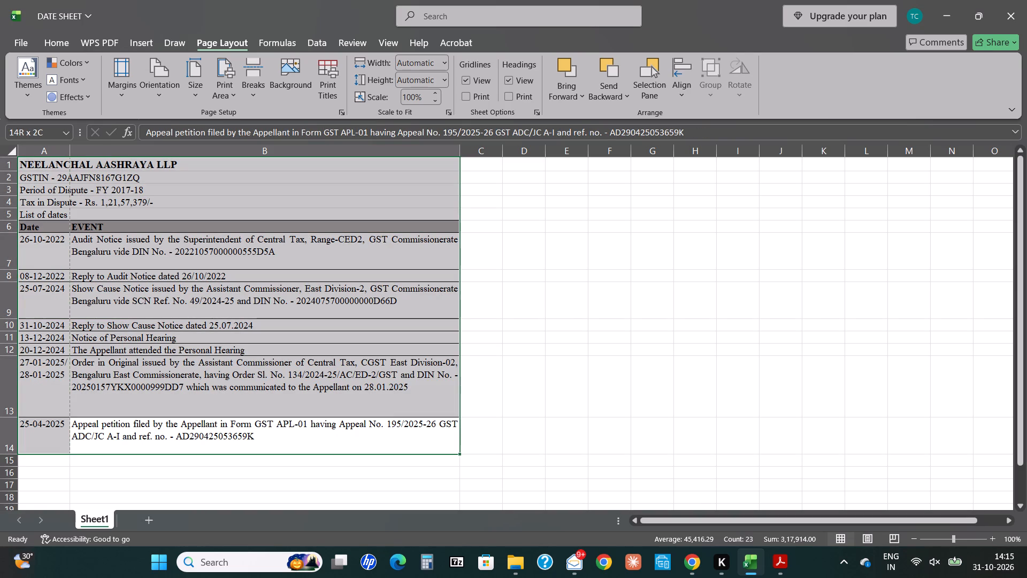
pyautogui.moveTo(51, 153); pyautogui.dragTo(42, 158)
pyautogui.click(229, 67)
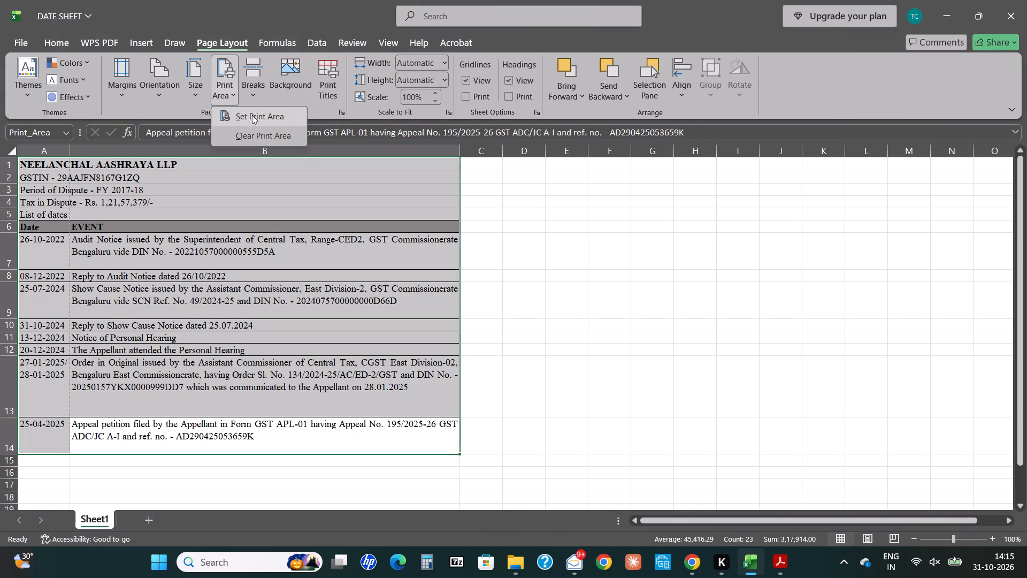
pyautogui.click(255, 124)
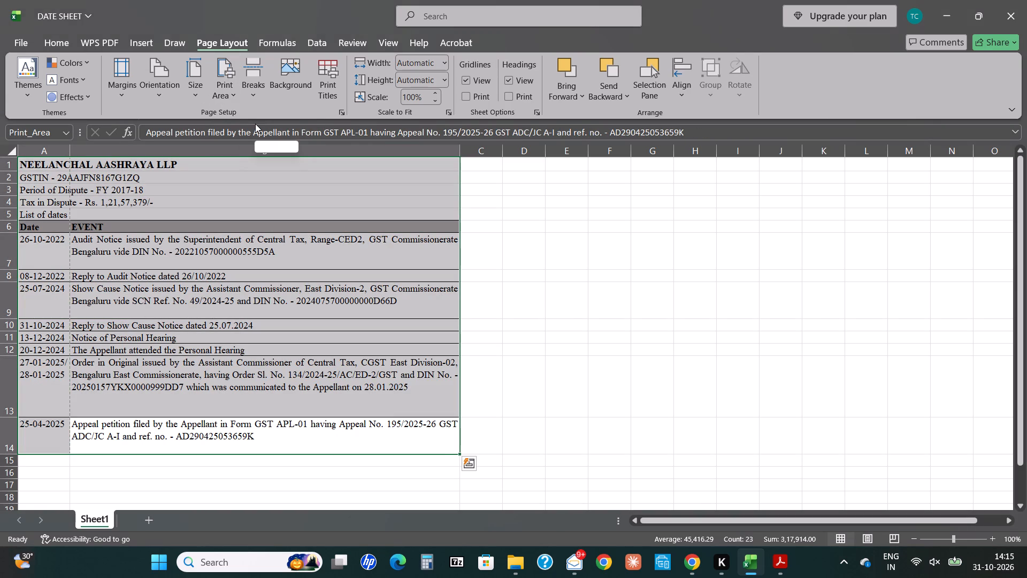
pyautogui.hotkey('ctrl', 'p')
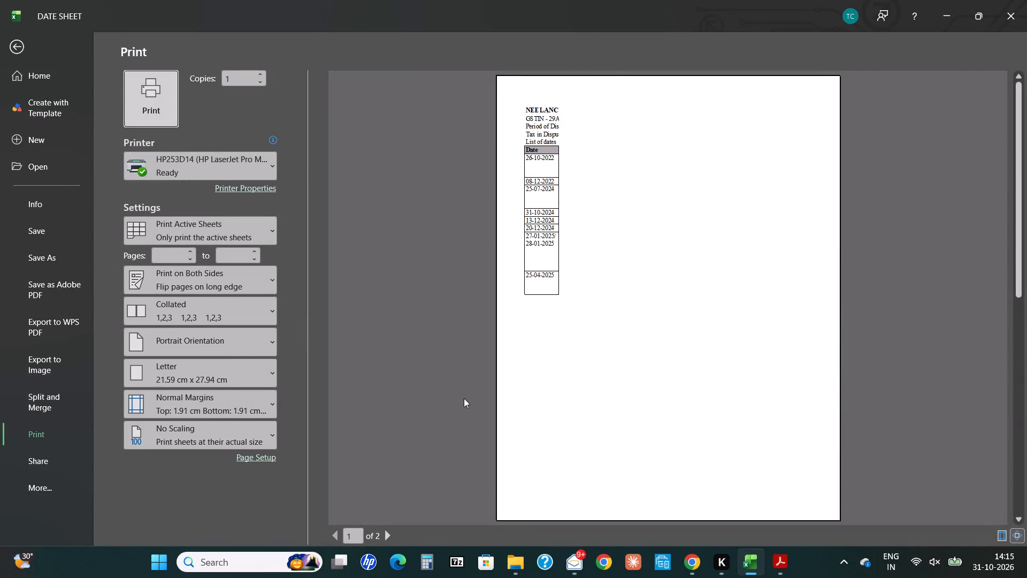
pyautogui.press('Escape')
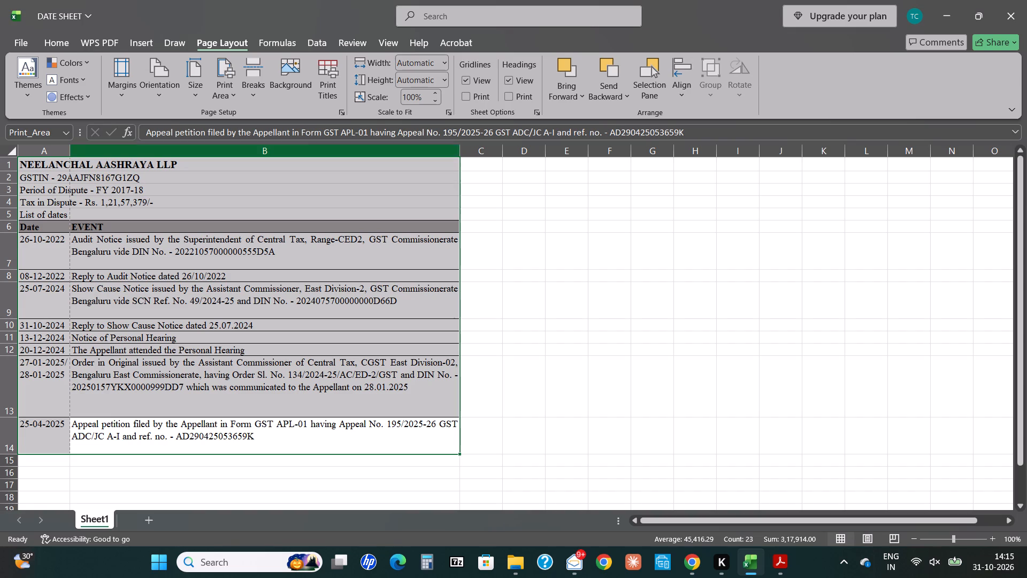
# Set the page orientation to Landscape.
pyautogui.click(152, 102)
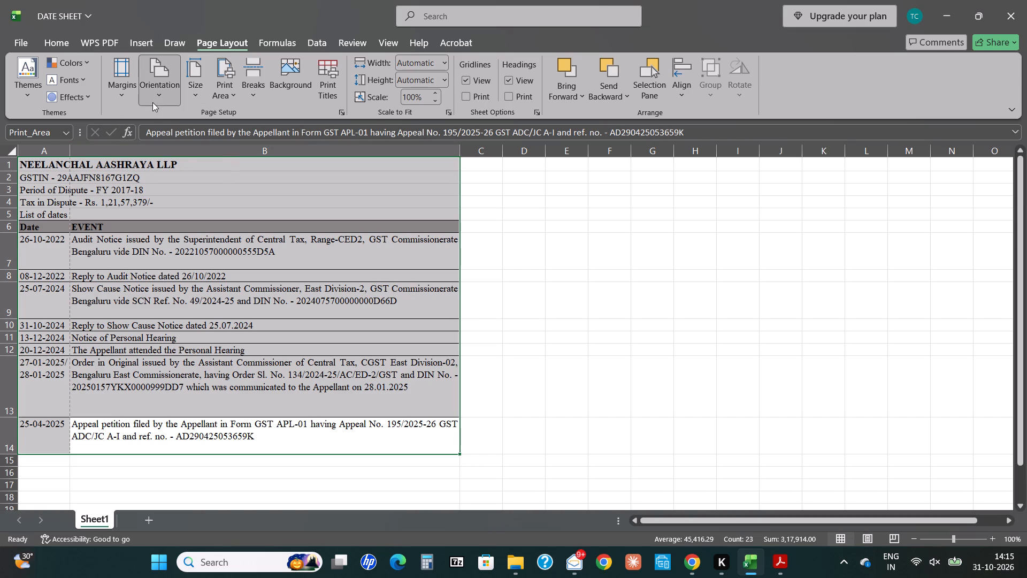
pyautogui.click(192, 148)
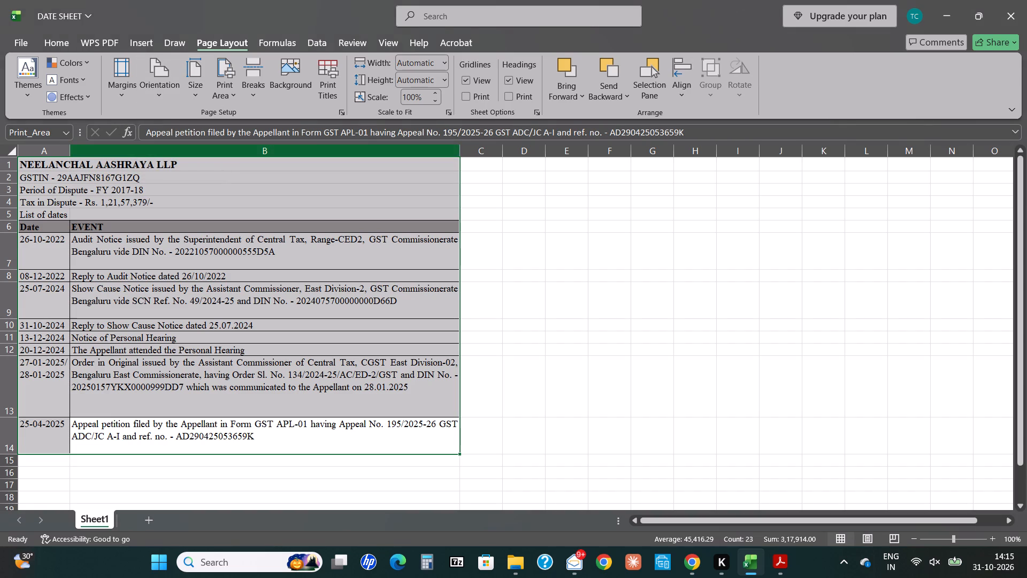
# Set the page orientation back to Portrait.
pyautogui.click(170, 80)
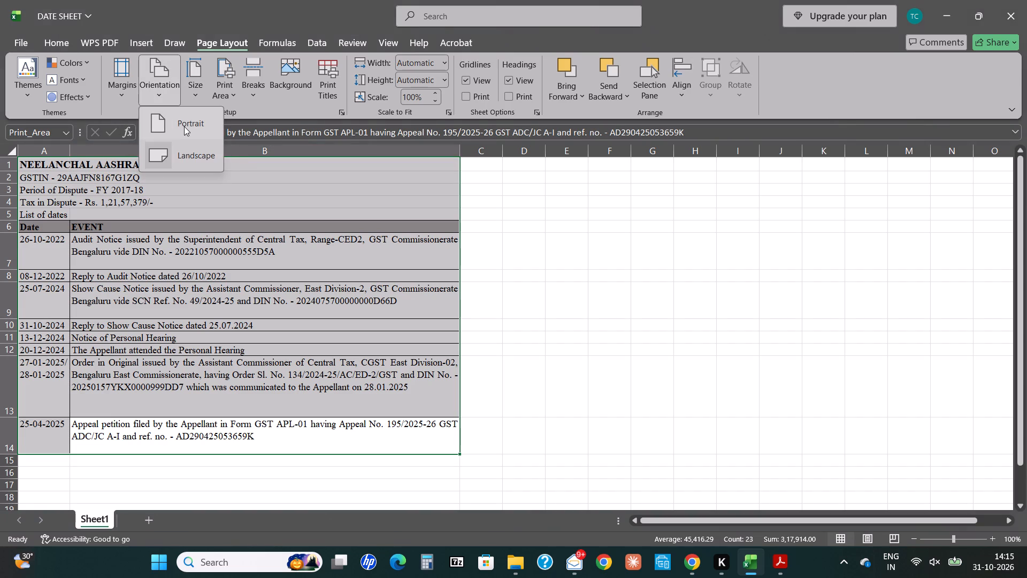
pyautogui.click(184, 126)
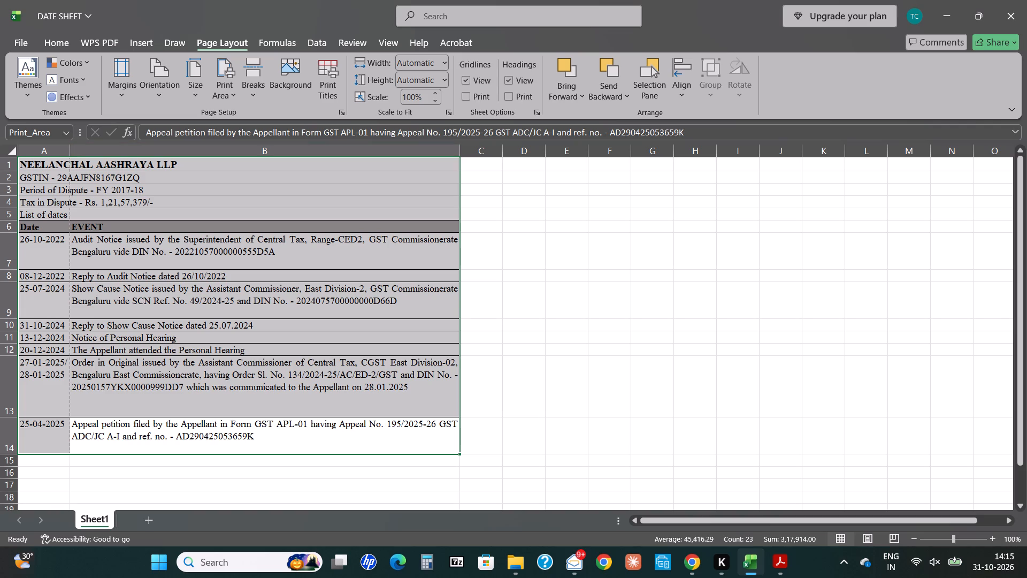
# Check the sheet in the print preview and set the print scaling to Fit All Columns on One Page.
pyautogui.click(60, 188)
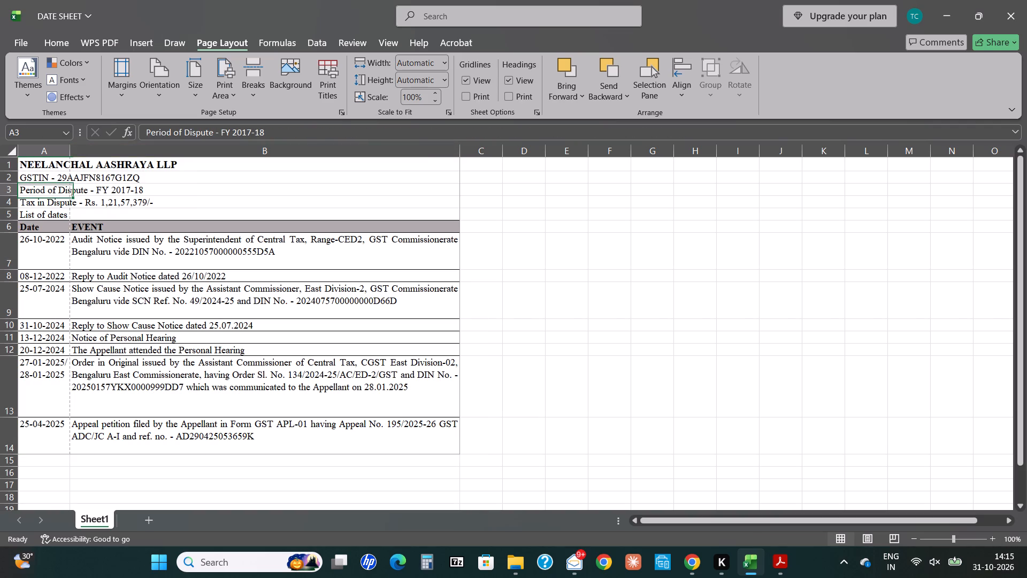
pyautogui.hotkey('ctrl', 'p')
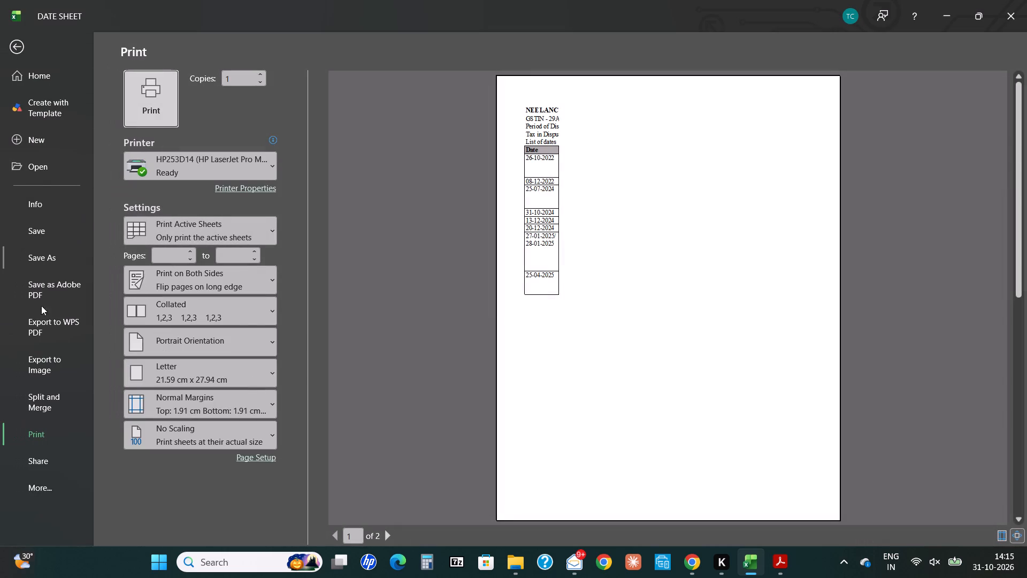
pyautogui.press('Escape')
pyautogui.moveTo(436, 428); pyautogui.dragTo(41, 193)
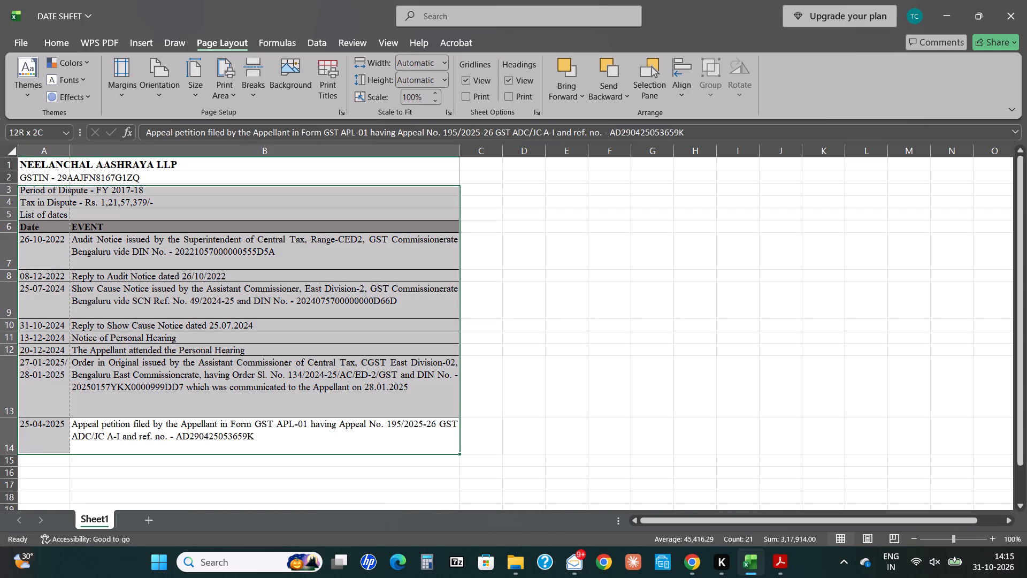
pyautogui.moveTo(41, 193); pyautogui.dragTo(56, 137)
pyautogui.hotkey('ctrl', 'p')
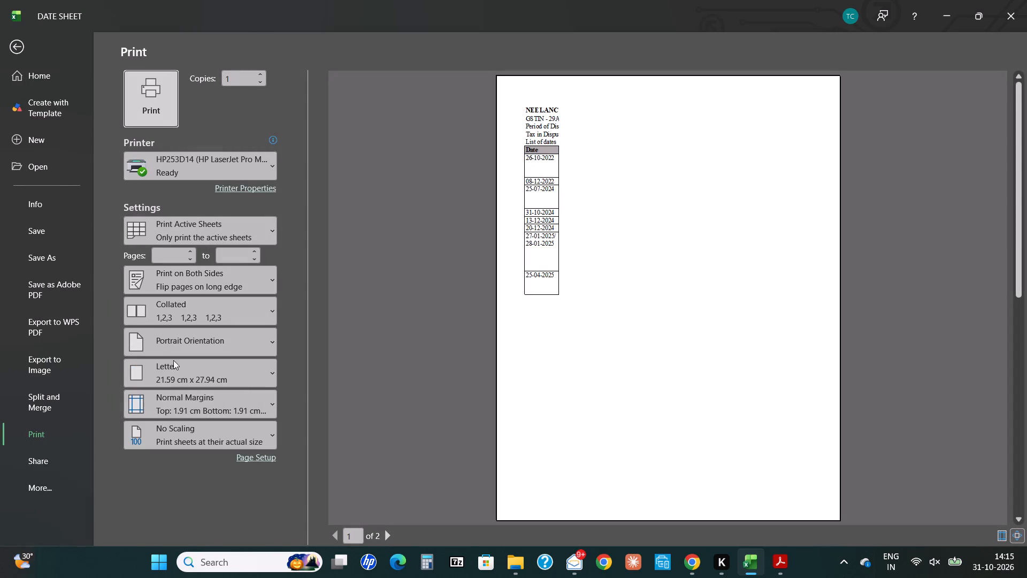
pyautogui.click(195, 423)
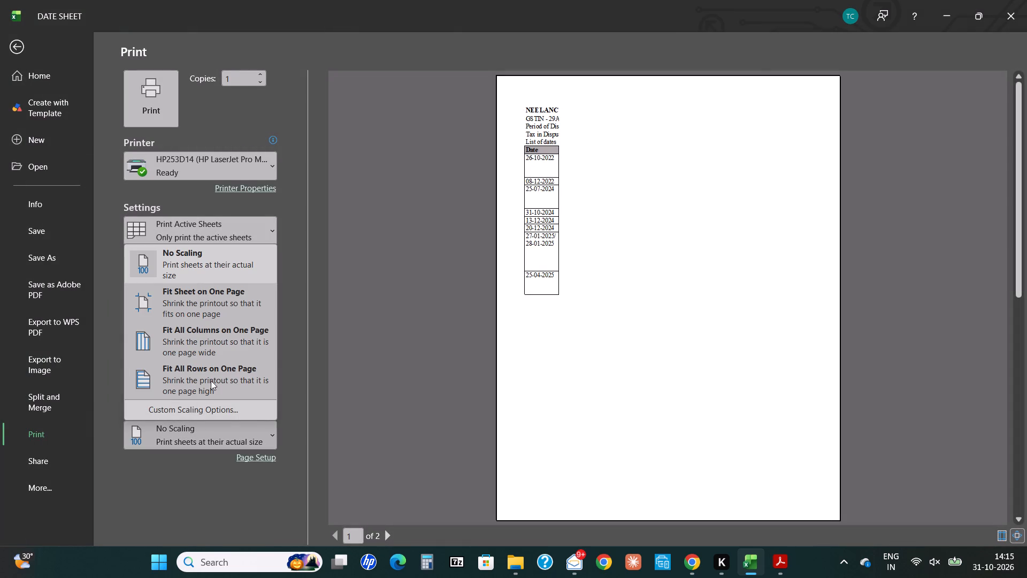
pyautogui.click(221, 358)
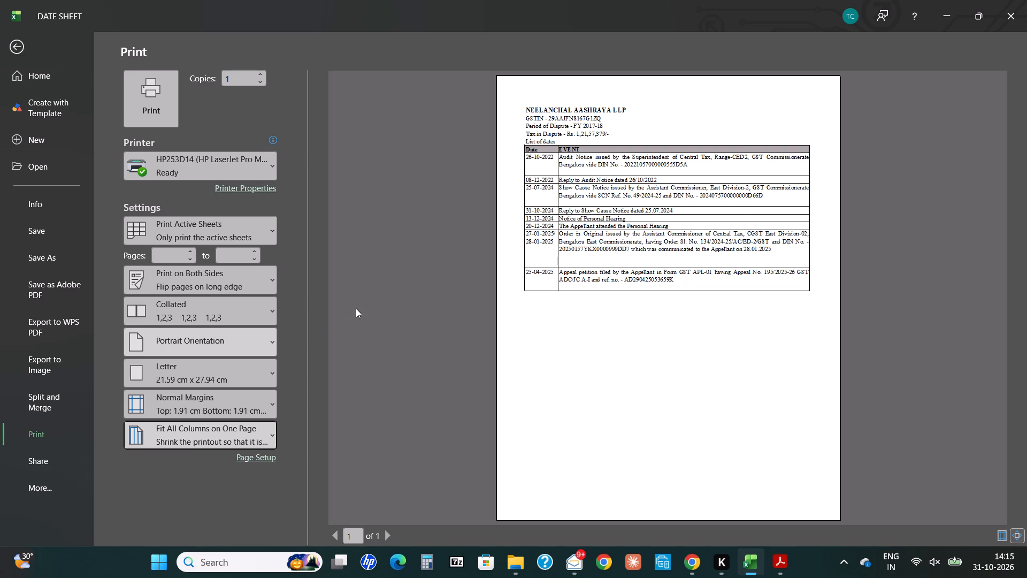
pyautogui.press('Escape')
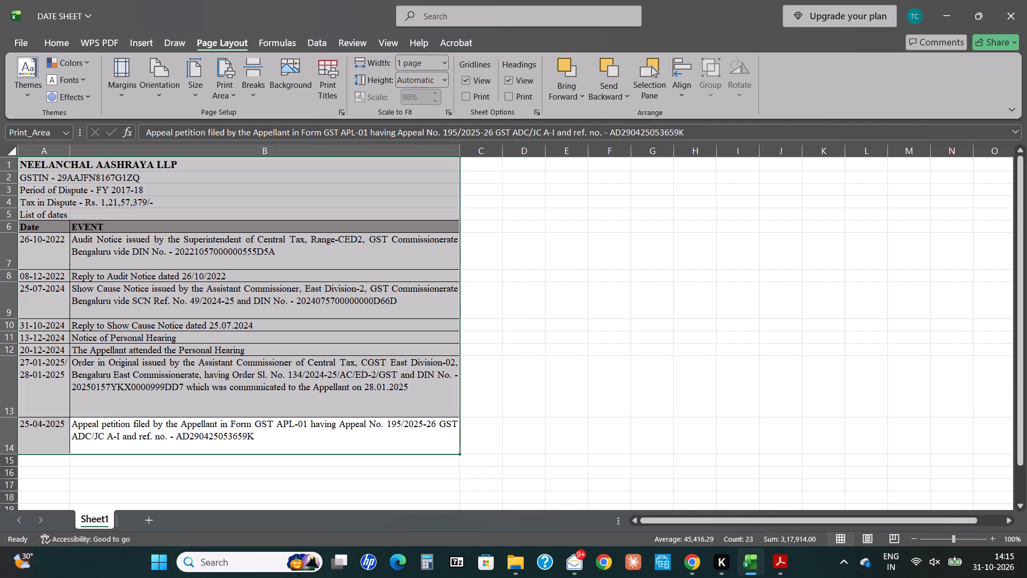
# AutoFit the heights of rows 7 and 13, shrink row 9 to about two text lines, and check the print preview.
pyautogui.doubleClick(5, 270)
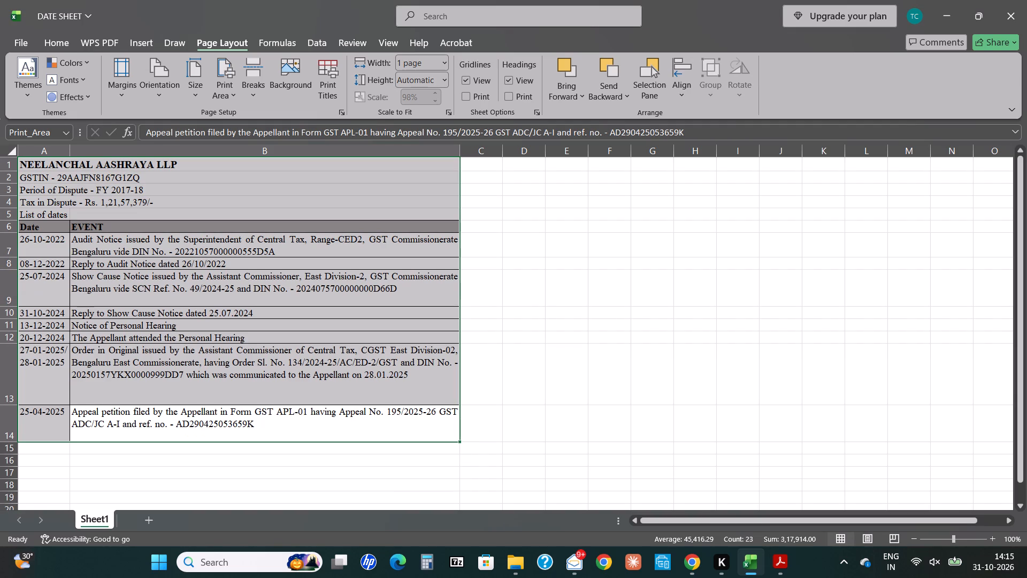
pyautogui.doubleClick(13, 402)
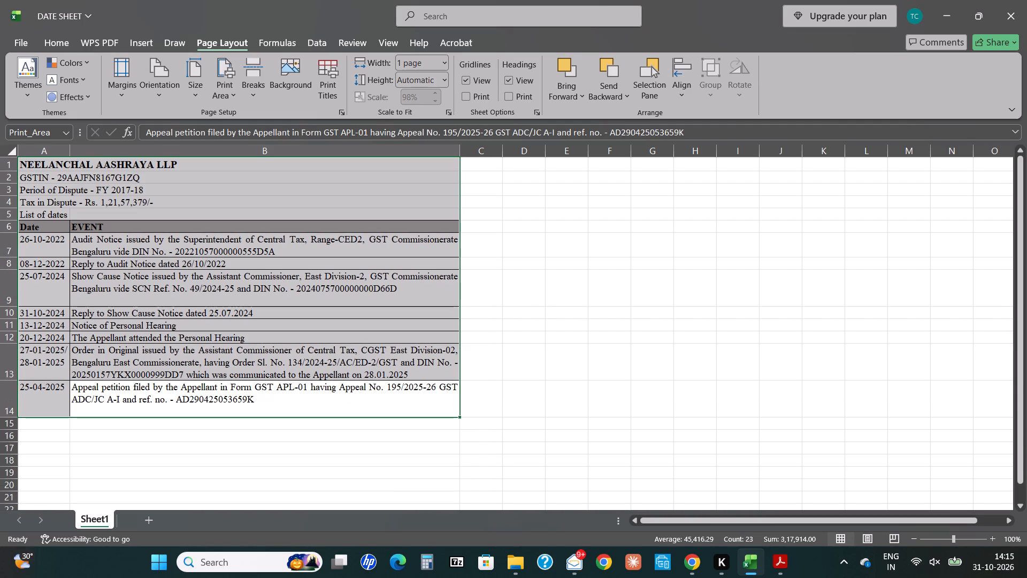
pyautogui.doubleClick(5, 309)
pyautogui.moveTo(5, 309); pyautogui.dragTo(11, 300)
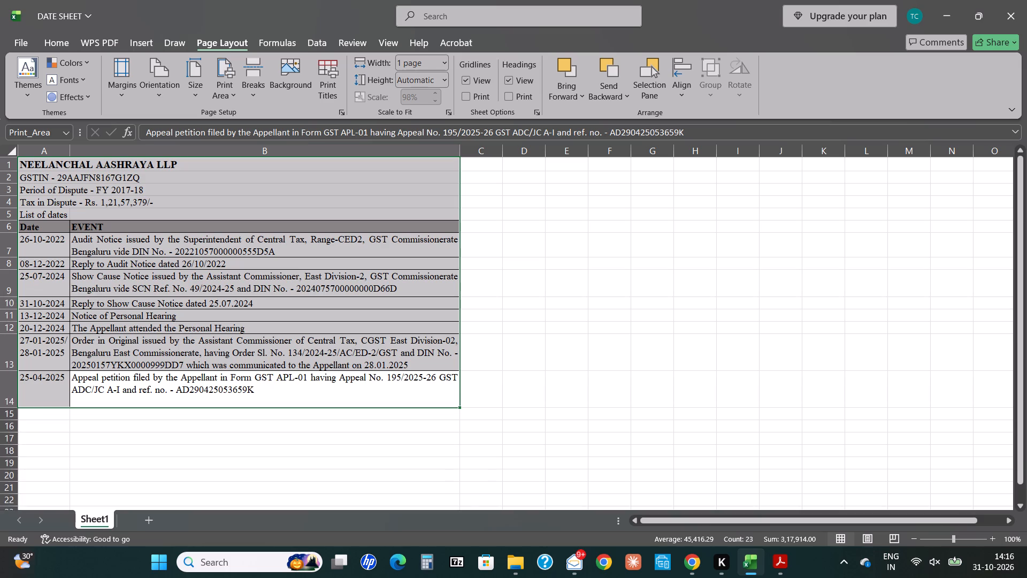
pyautogui.hotkey('ctrl', 'p')
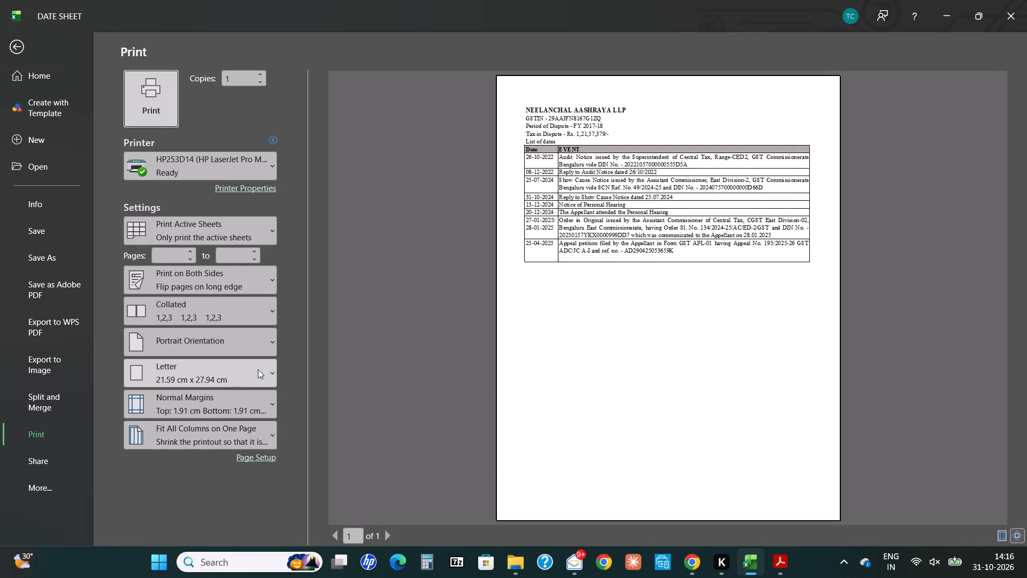
pyautogui.press('Escape')
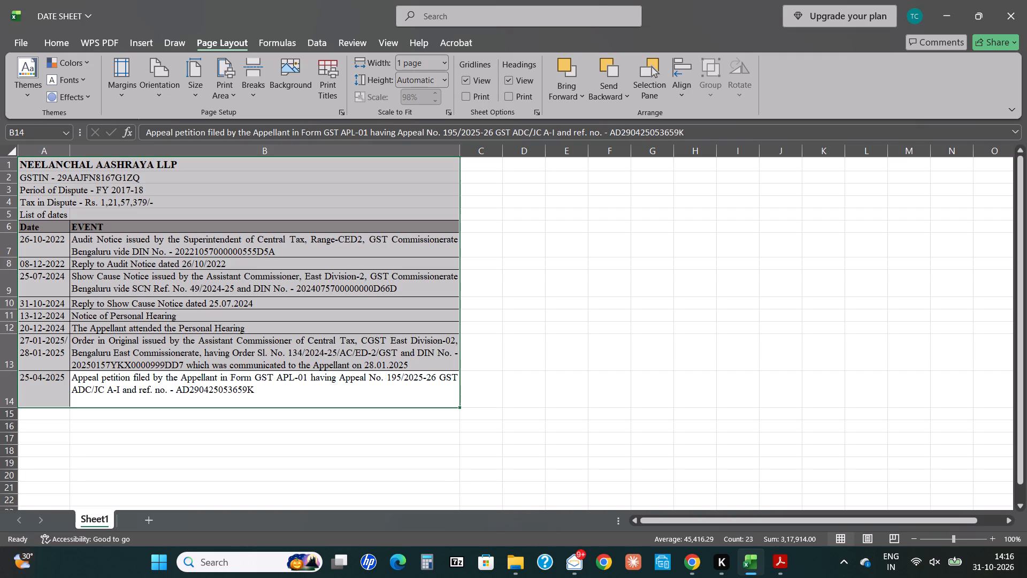
# Print one copy of the date sheet on the HP LaserJet Pro printer.
pyautogui.scroll(12, 275, 97)
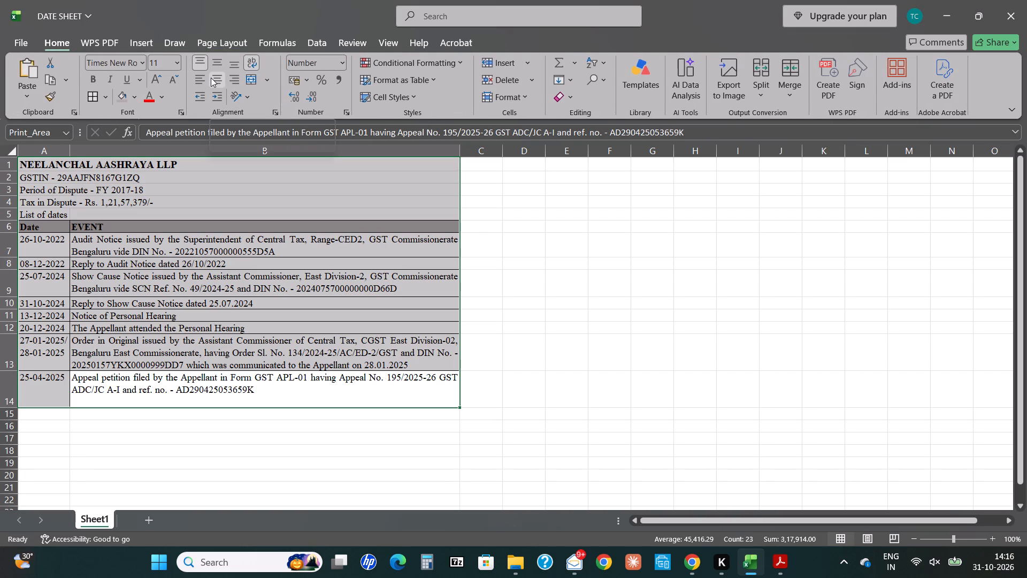
pyautogui.hotkey('ctrl', 'p')
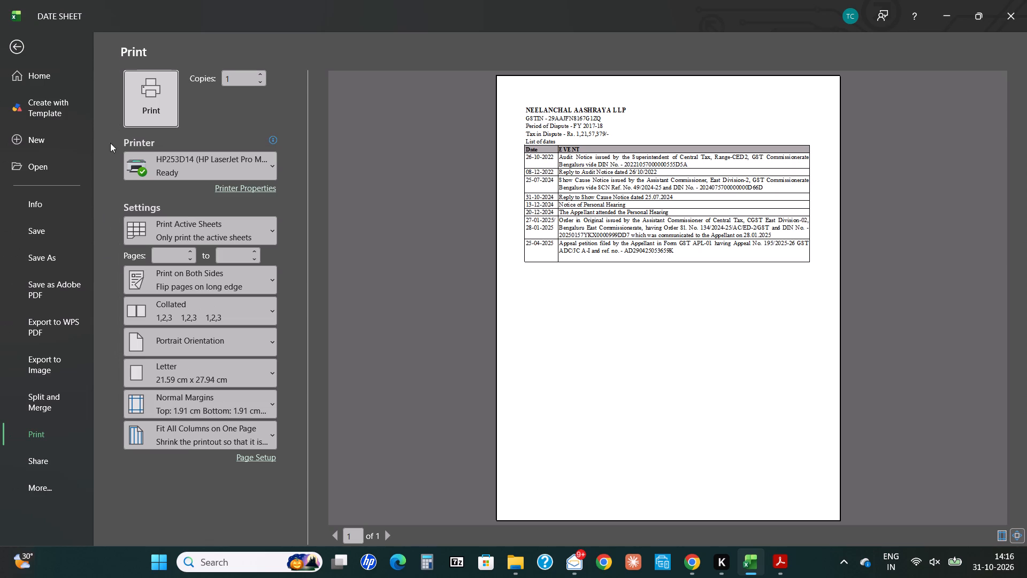
pyautogui.click(170, 94)
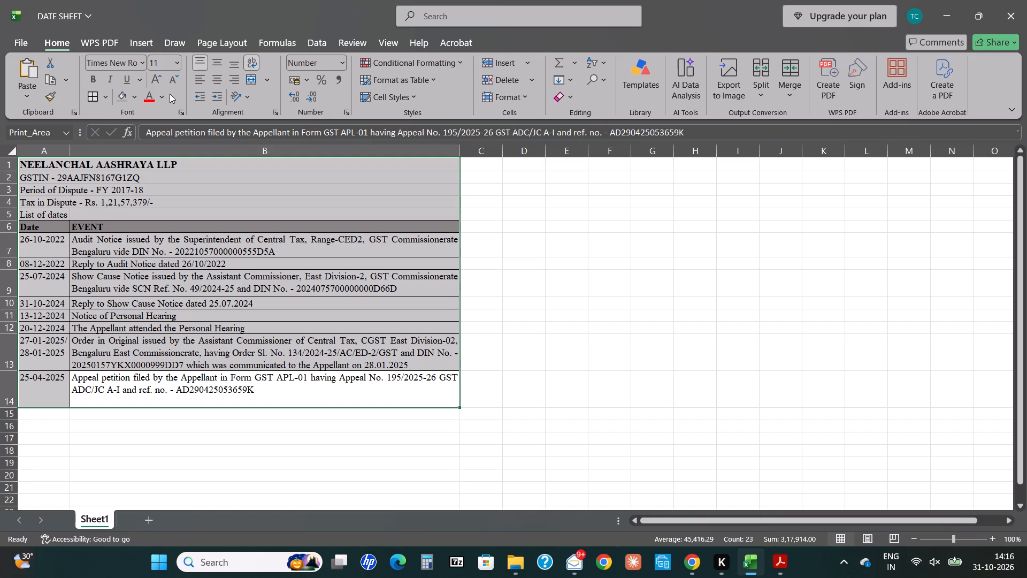
pyautogui.hotkey('alt', 'Tab')
pyautogui.hotkey('alt', 'Tab')
pyautogui.hotkey('alt', 'Tab')
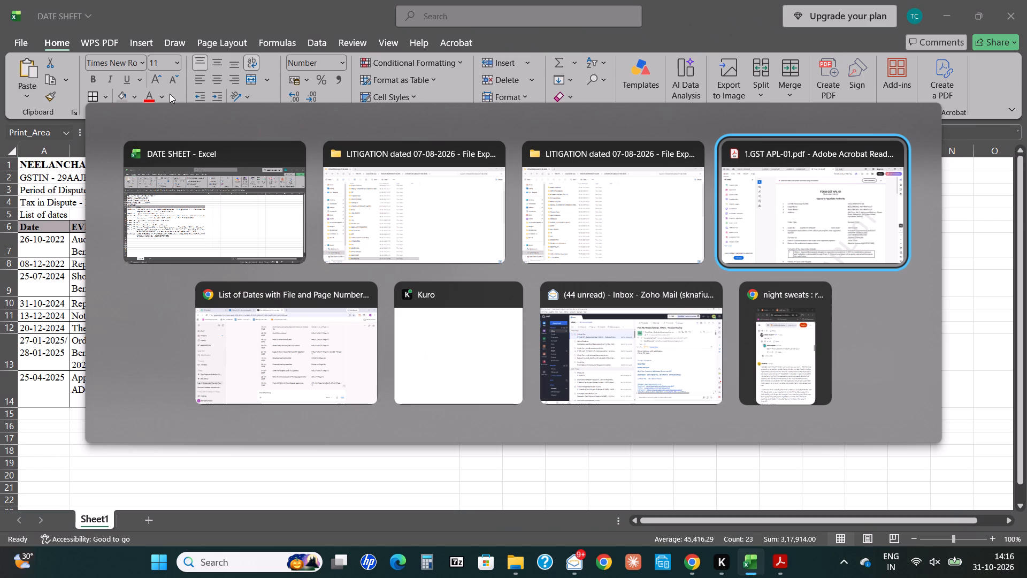
pyautogui.hotkey('alt', 'Left')
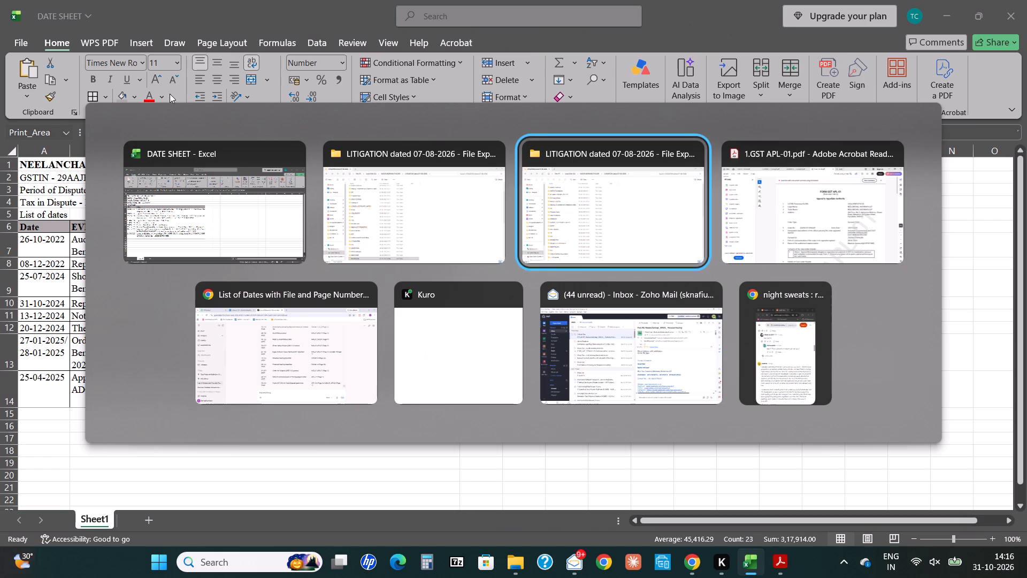
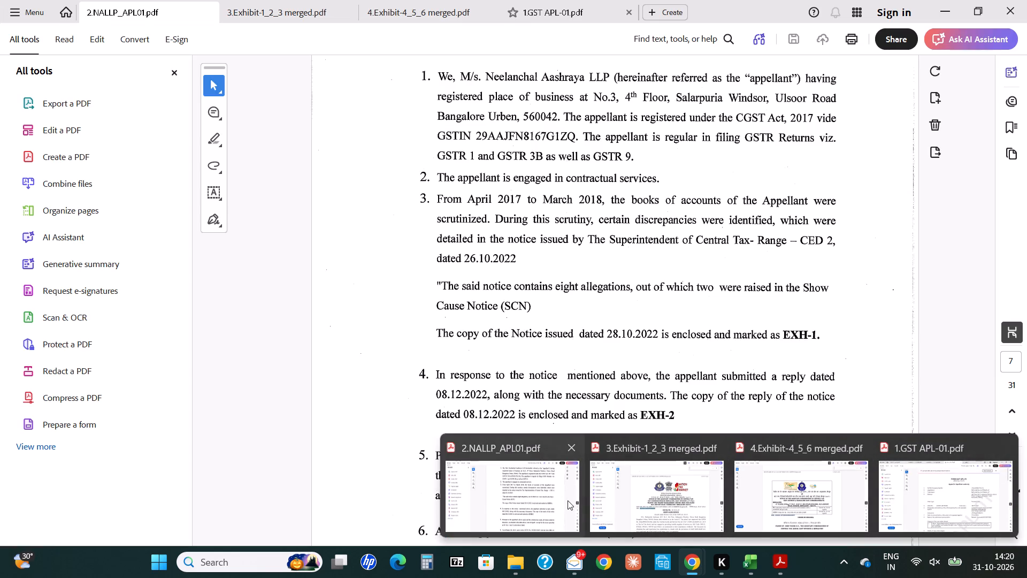
# Switch to the 3.Exhibit-1_2_3 merged PDF in Acrobat and read the Show Cause Notice through its closing paragraphs on personal hearing.
pyautogui.click(648, 509)
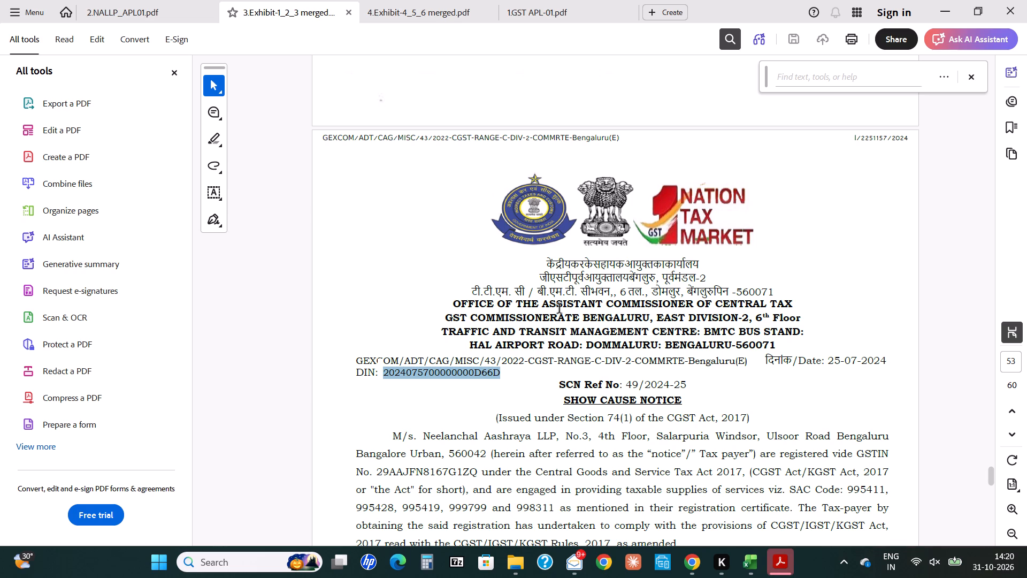
pyautogui.scroll(-3, 560, 309)
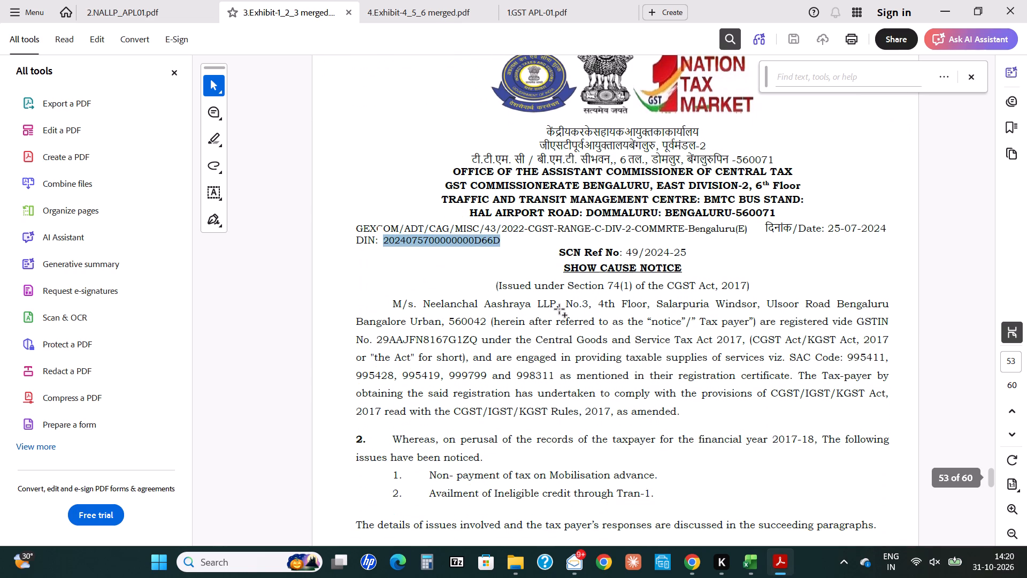
pyautogui.scroll(-3, 560, 309)
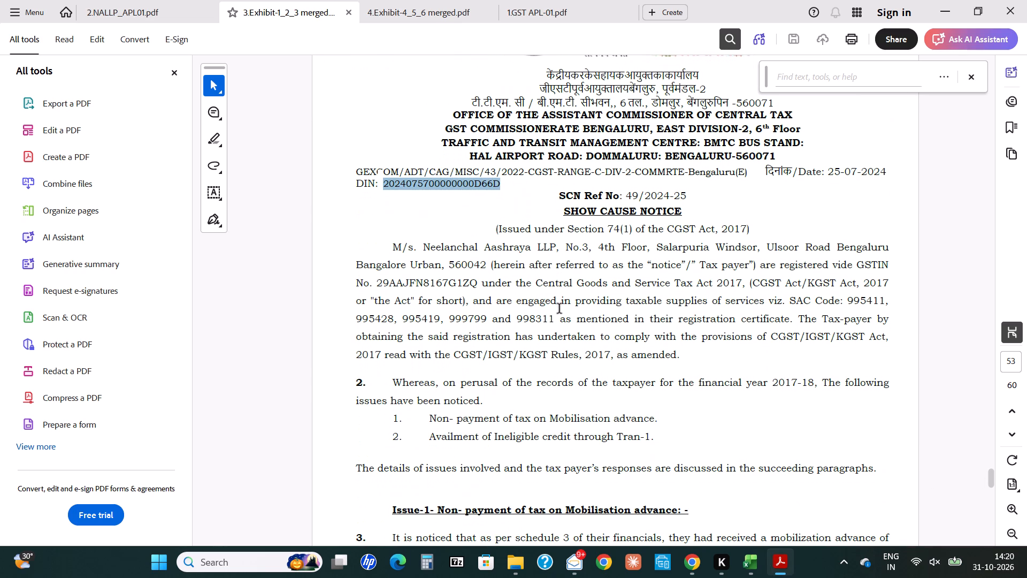
pyautogui.scroll(-16, 560, 309)
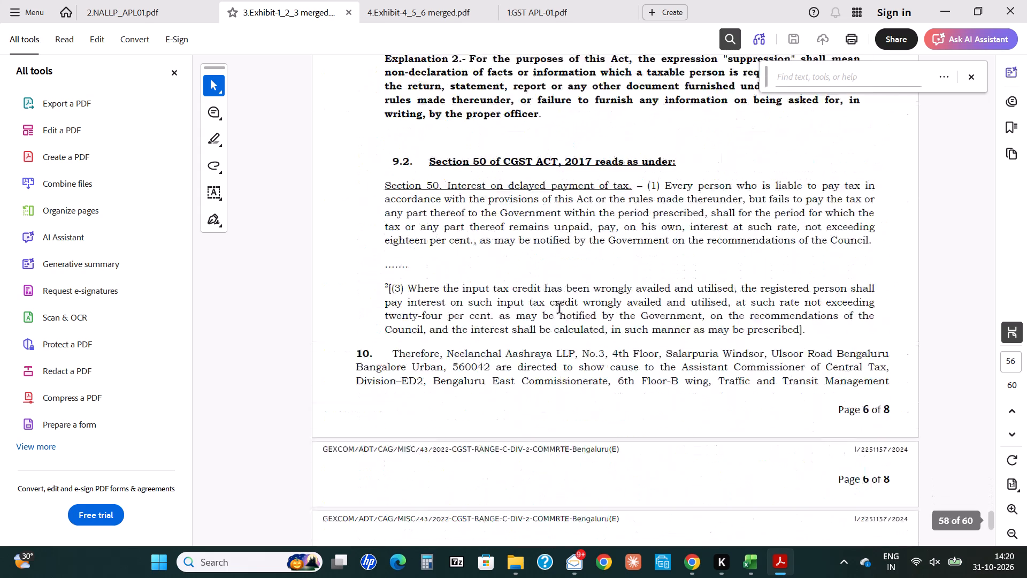
pyautogui.scroll(-5, 560, 309)
pyautogui.scroll(4, 560, 309)
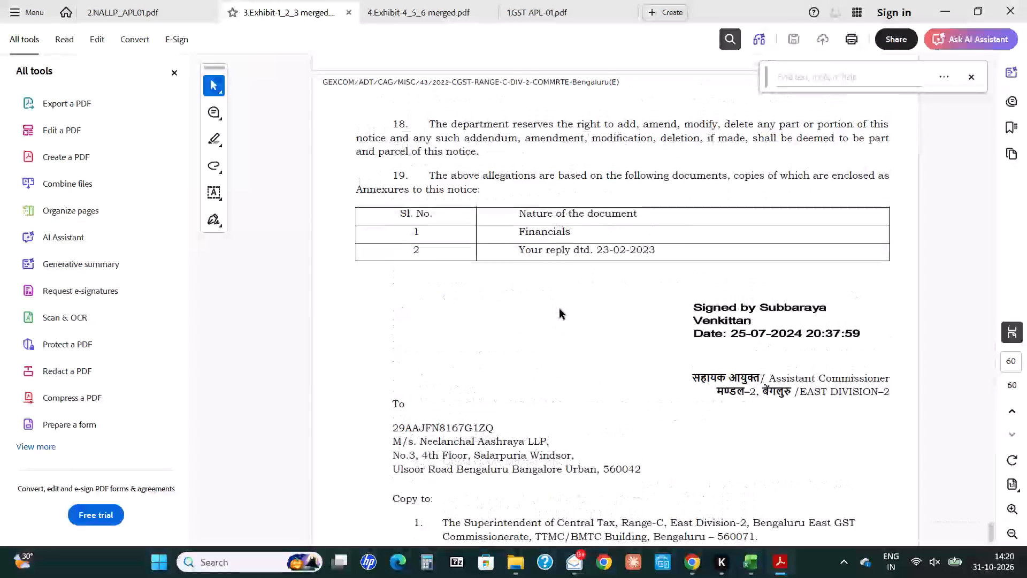
pyautogui.scroll(1, 560, 309)
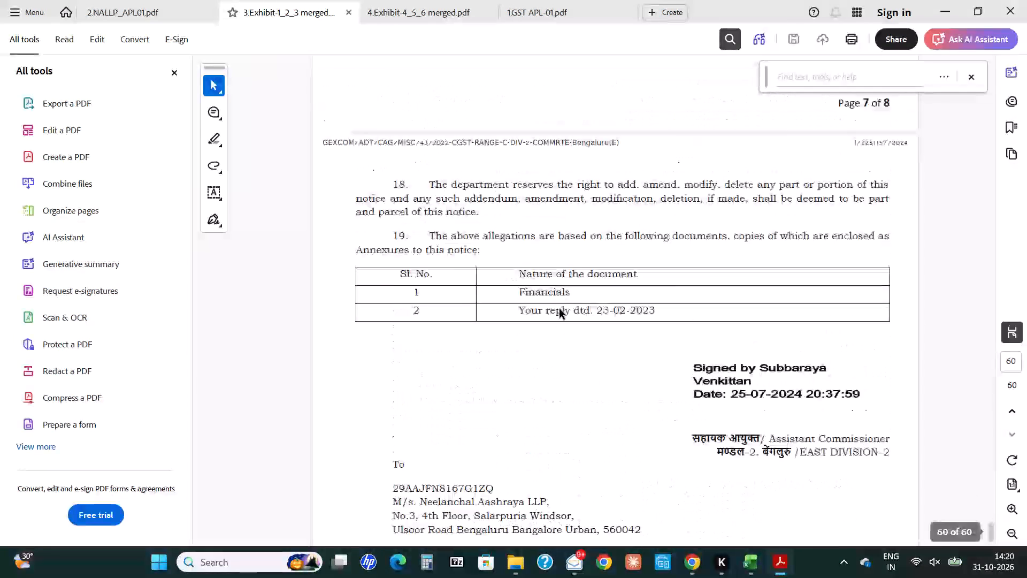
pyautogui.scroll(4, 560, 309)
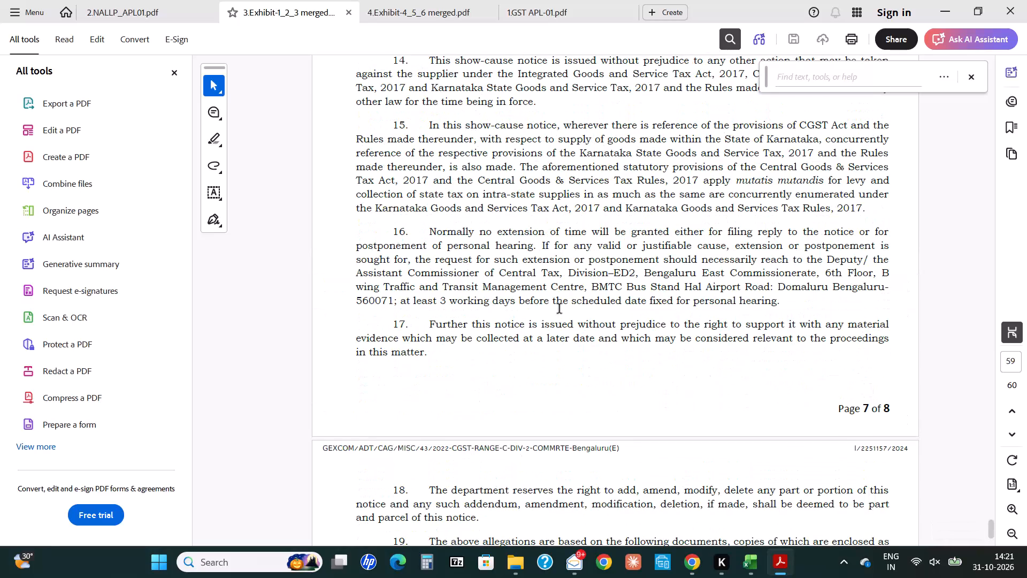
pyautogui.scroll(1, 560, 309)
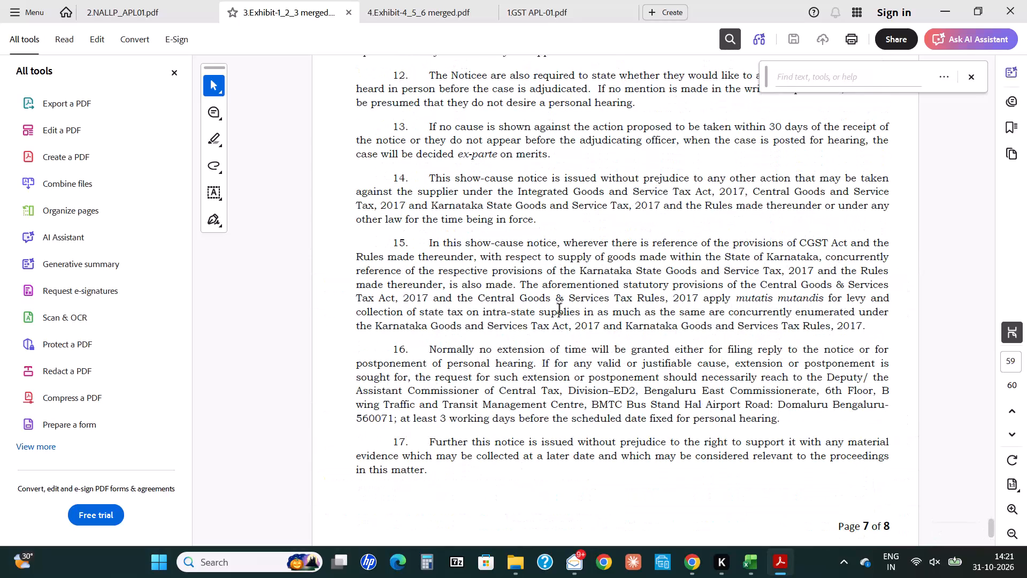
pyautogui.scroll(2, 560, 309)
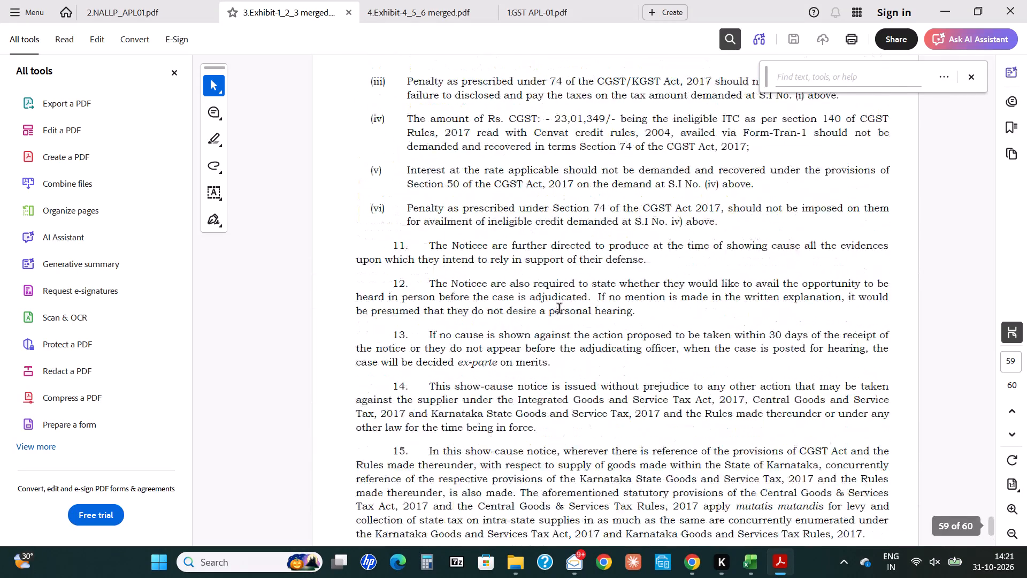
pyautogui.scroll(1, 560, 309)
# Search the Exhibit-1_2_3 PDF for "hearing" and step through the matches.
pyautogui.click(560, 309)
pyautogui.hotkey('ctrl', 'f')
pyautogui.write('hearing')
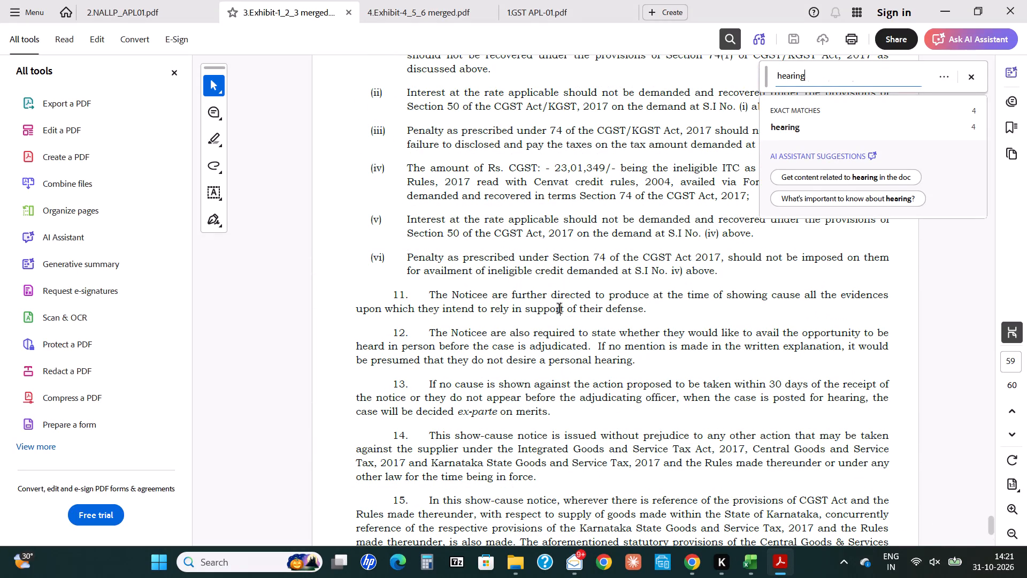
pyautogui.press('Return')
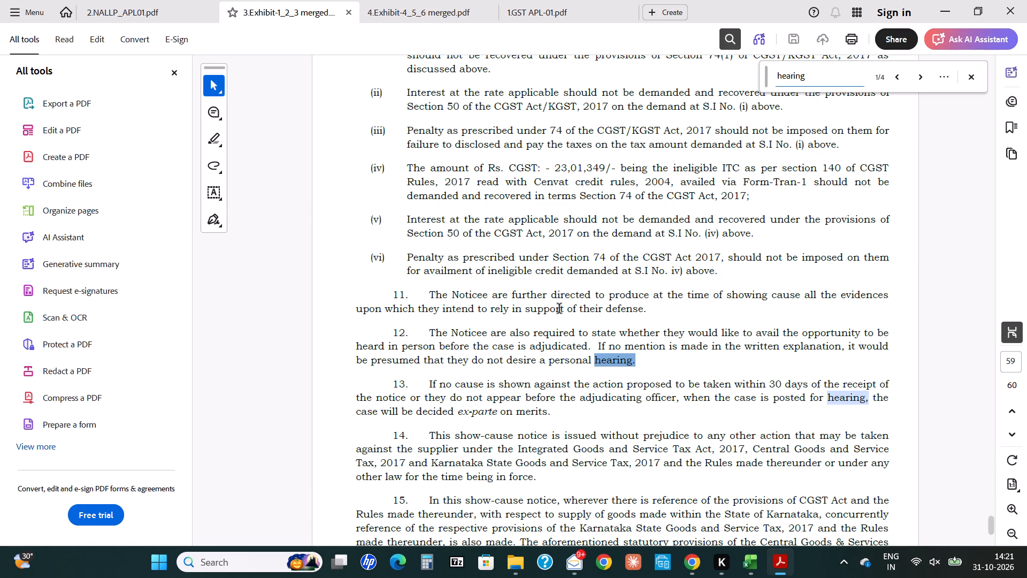
pyautogui.press('Return')
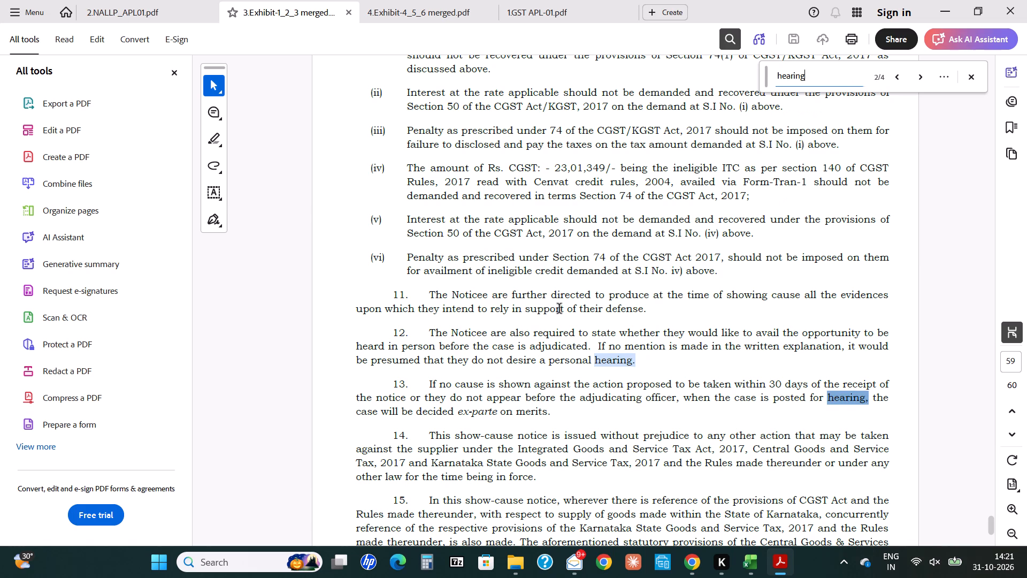
pyautogui.press('Return')
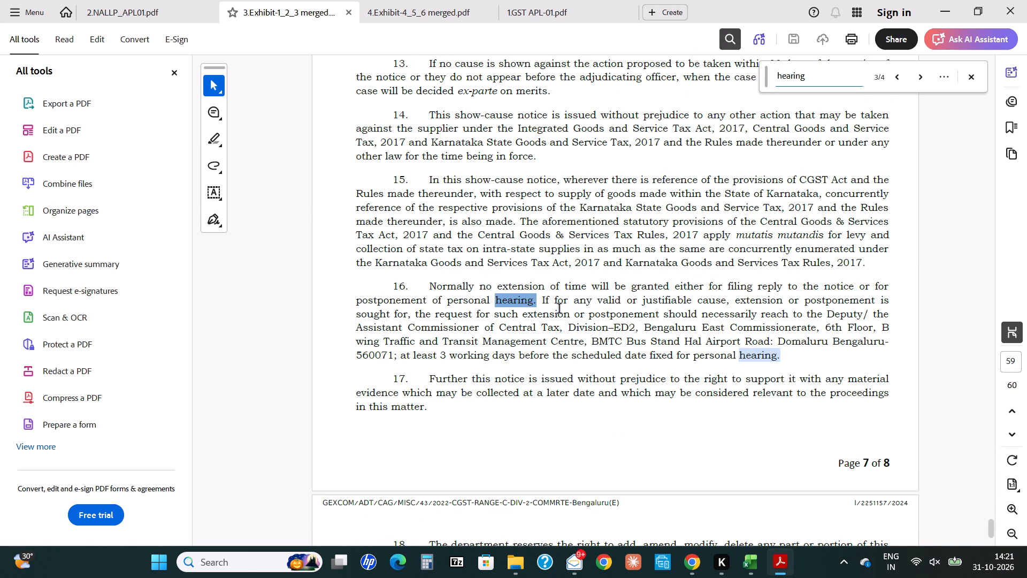
pyautogui.press('Return')
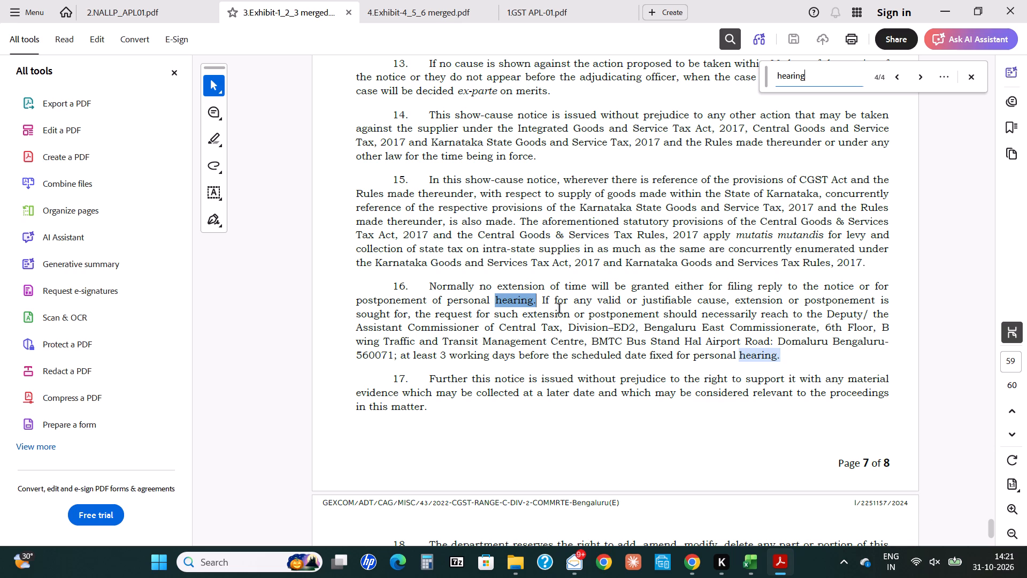
pyautogui.click(567, 322)
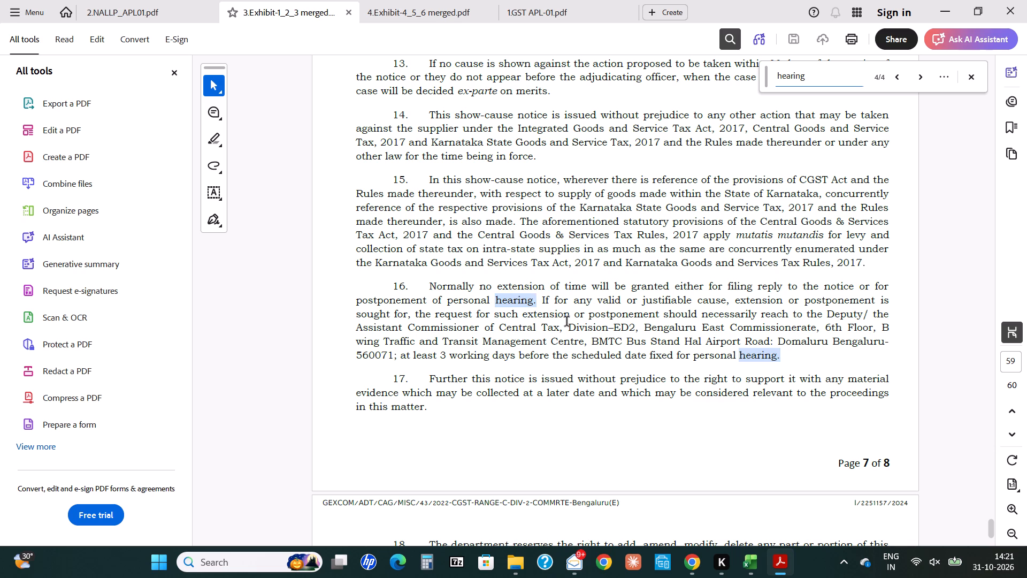
# Search the 4.Exhibit-4_5_6 merged PDF for "hearin".
pyautogui.hotkey('ctrl', 'Tab')
pyautogui.hotkey('ctrl', 'f')
pyautogui.write('hearin')
pyautogui.press('Return')
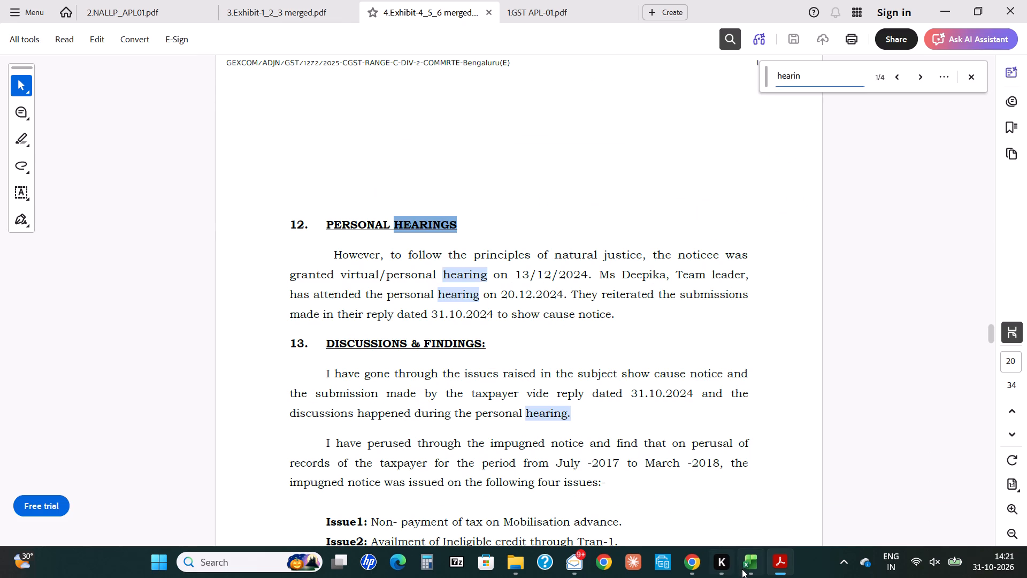
# Switch to the DATE SHEET workbook in Excel and reword the 13-12-2024 event, starting with "Personal Hearing was granted in".
pyautogui.click(749, 458)
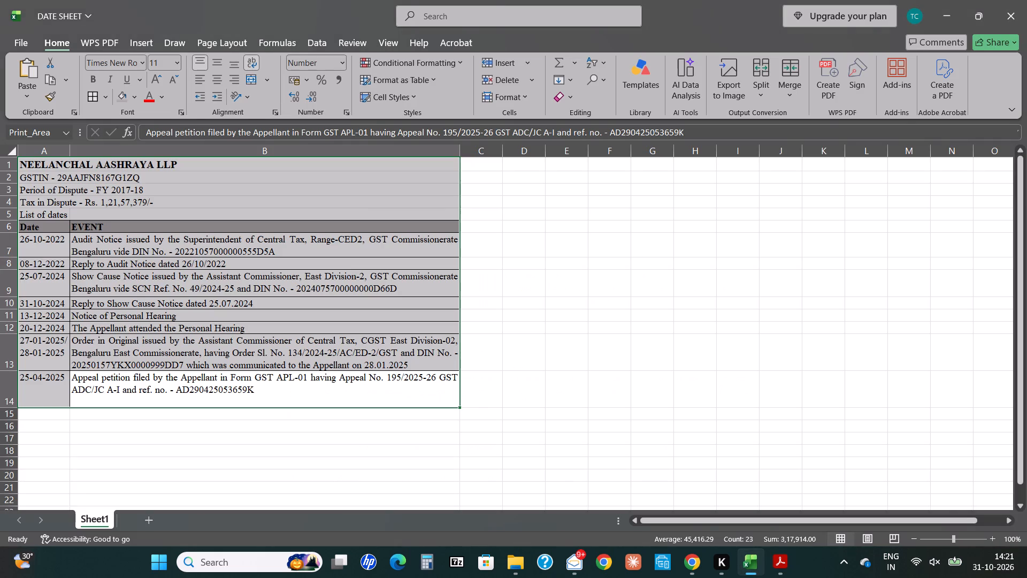
pyautogui.click(188, 316)
pyautogui.moveTo(188, 316); pyautogui.dragTo(14, 316)
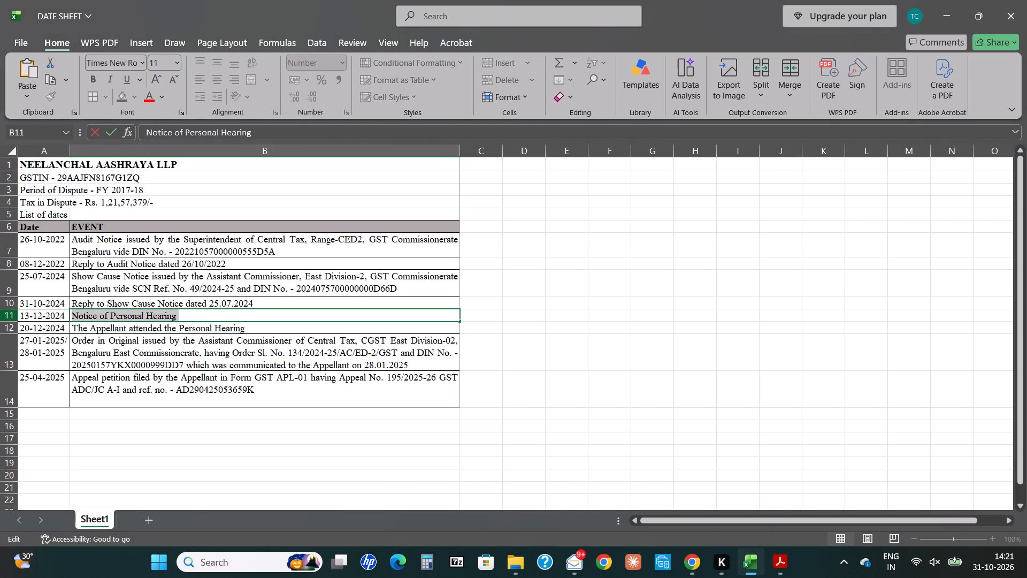
pyautogui.write('Peron')
pyautogui.press('BackSpace')
pyautogui.press('BackSpace')
pyautogui.write('sona h')
pyautogui.press('BackSpace')
pyautogui.press('BackSpace')
pyautogui.write('l Hearing wa')
pyautogui.press('space')
pyautogui.press('BackSpace')
pyautogui.write('s granted')
pyautogui.press('space')
pyautogui.hotkey('alt', 'Tab')
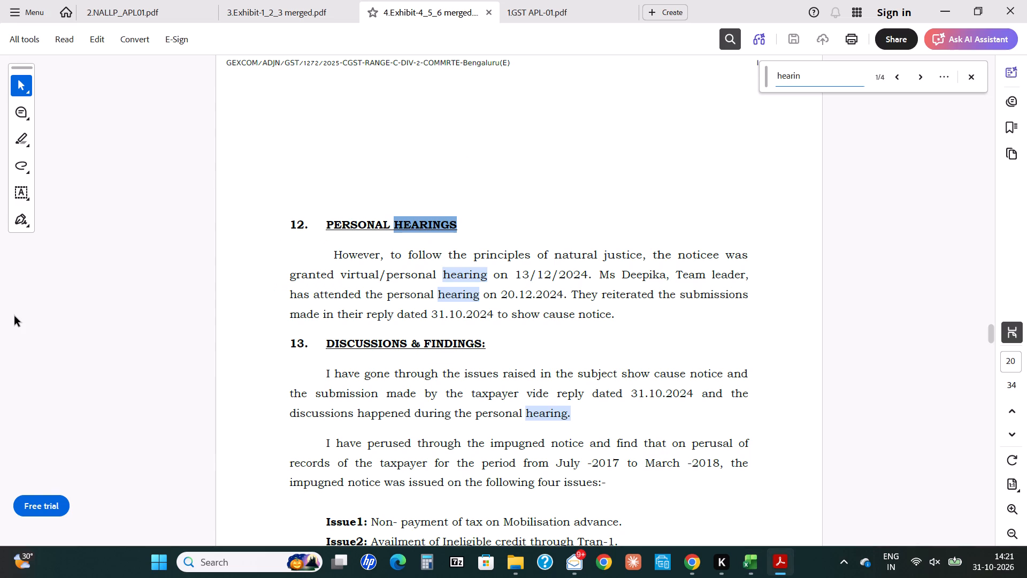
pyautogui.hotkey('alt', 'Tab')
pyautogui.write('in')
pyautogui.press('space')
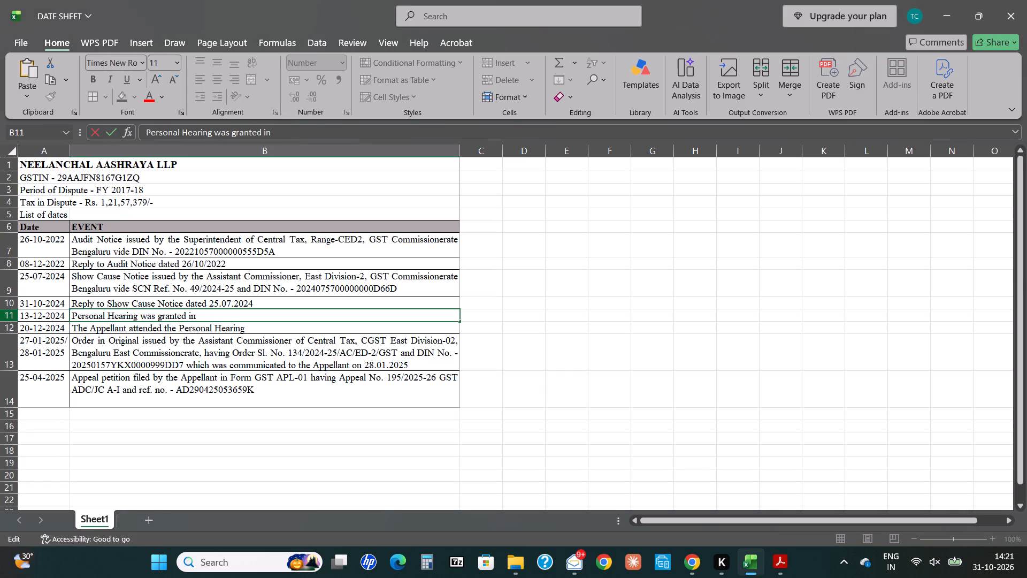
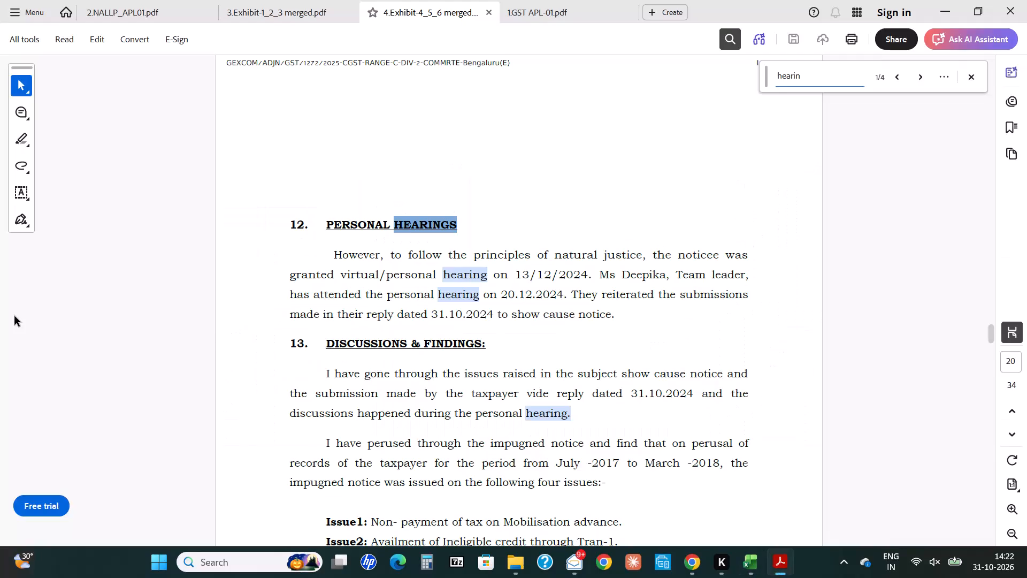
# Switch back to the DATE SHEET workbook in Excel and complete the 13-12-2024 event as "Personal Hearing was granted in connection to the Show Cause Notice".
pyautogui.hotkey('alt', 'Tab')
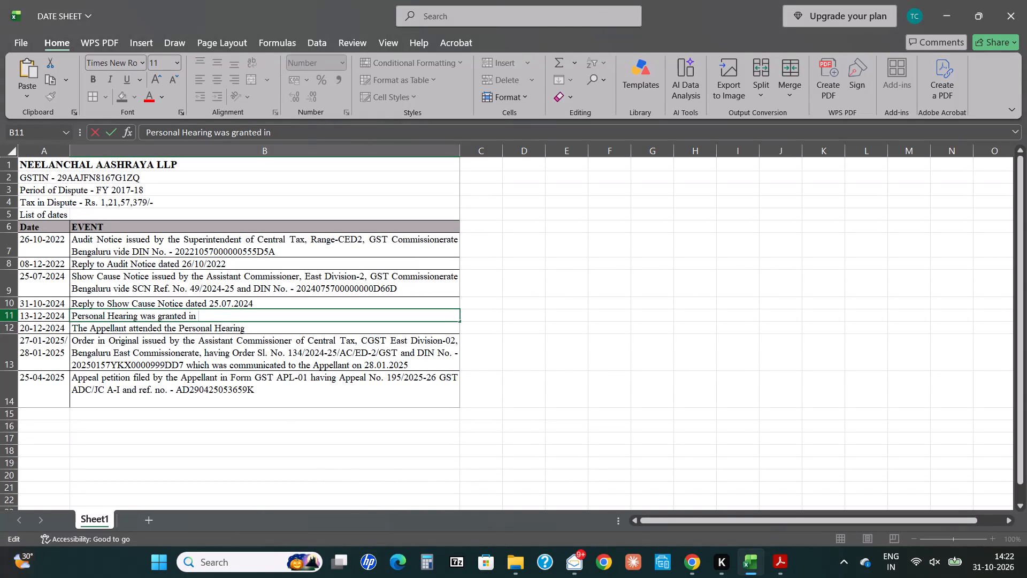
pyautogui.press('BackSpace')
pyautogui.press('BackSpace')
pyautogui.press('BackSpace')
pyautogui.write('in the')
pyautogui.press('space')
pyautogui.hotkey('alt', 'Tab')
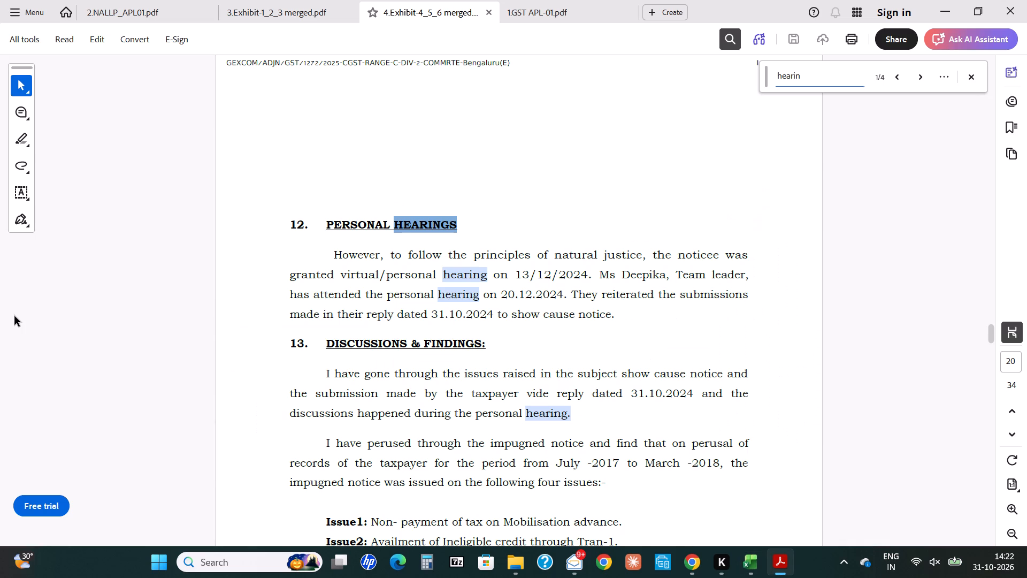
pyautogui.hotkey('alt', 'Tab')
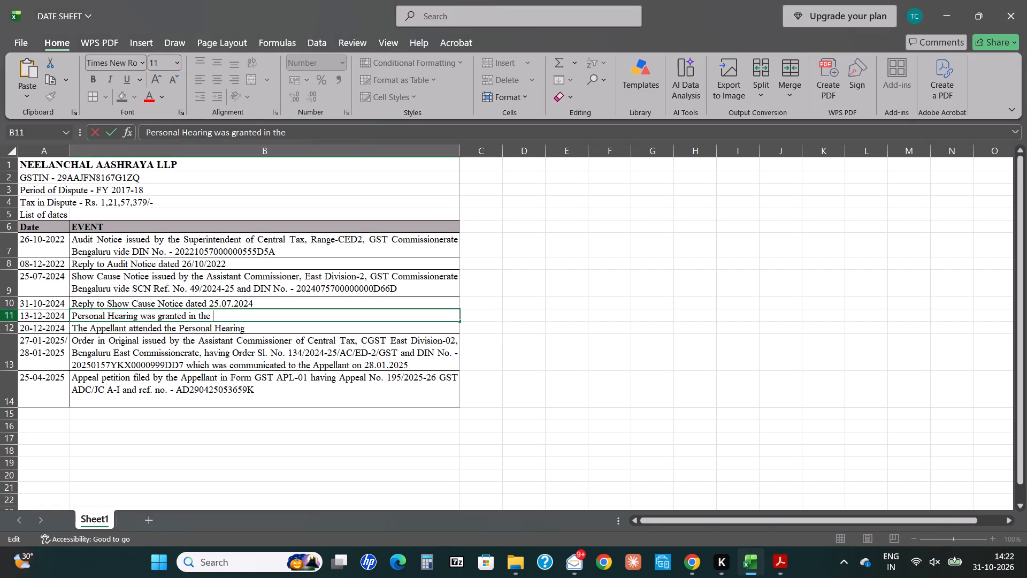
pyautogui.press('BackSpace')
pyautogui.press('BackSpace')
pyautogui.press('BackSpace')
pyautogui.press('BackSpace')
pyautogui.write('connection to the Show Cause Notice')
pyautogui.press('Return')
pyautogui.press('Return')
pyautogui.press('Return')
pyautogui.press('Return')
pyautogui.press('Left')
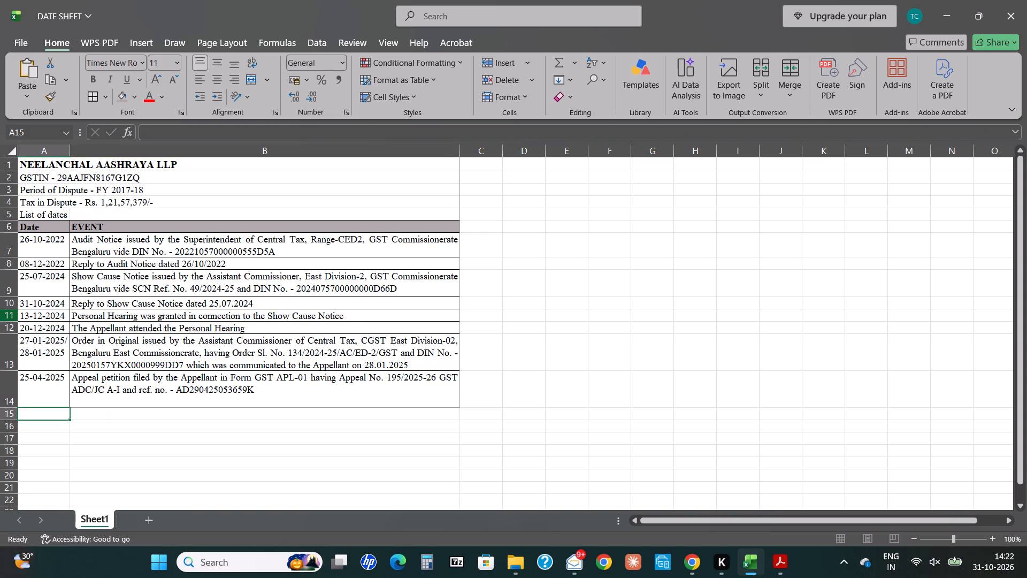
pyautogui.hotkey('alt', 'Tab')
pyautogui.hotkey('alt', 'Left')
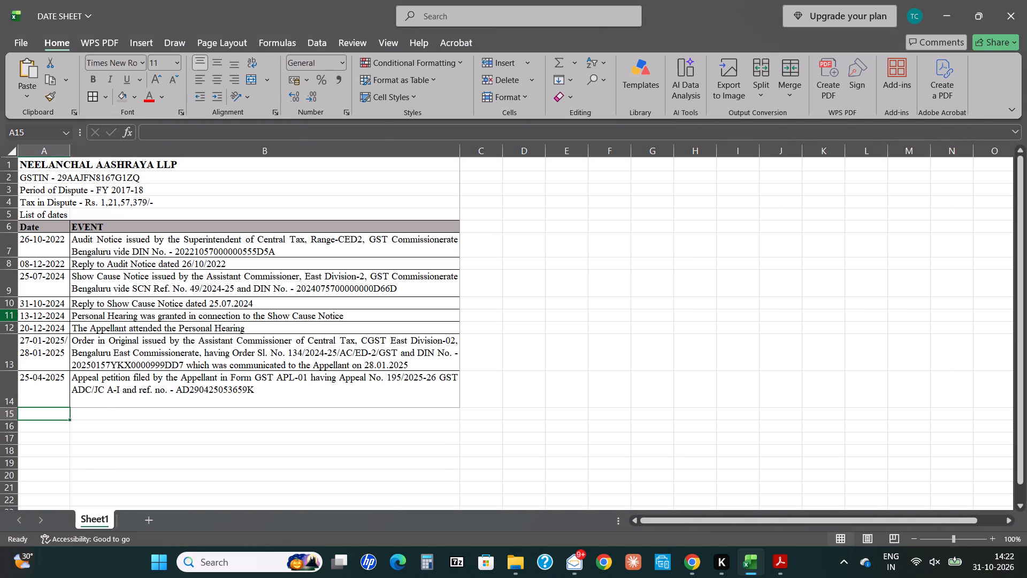
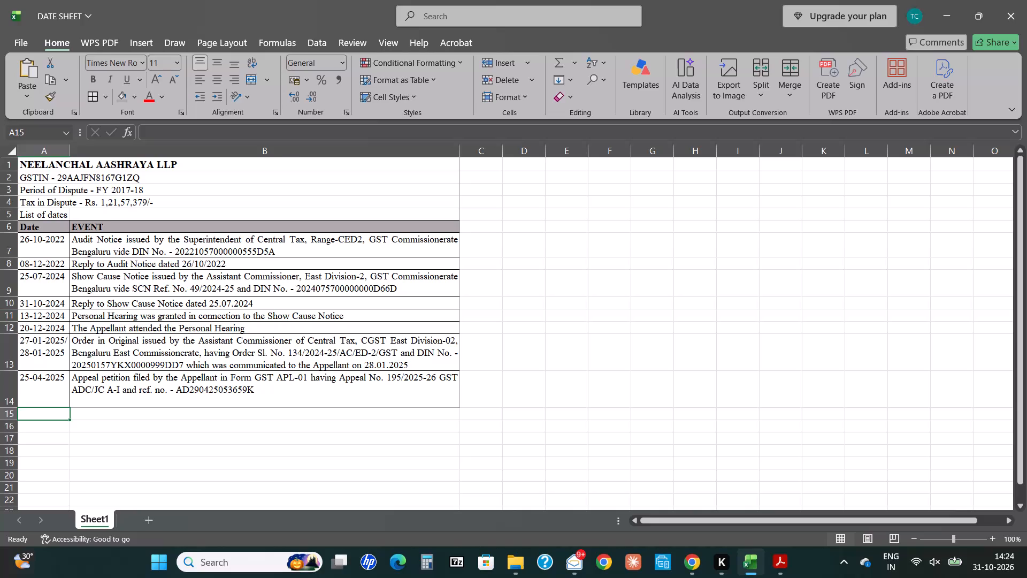
# Insert a row above the 25-04-2025 appeal entry, copy that entry into it, and clear the original row for a new event.
pyautogui.hscroll(-20, 13, 319)
pyautogui.hscroll(-20, 13, 319)
pyautogui.hscroll(-14, 13, 319)
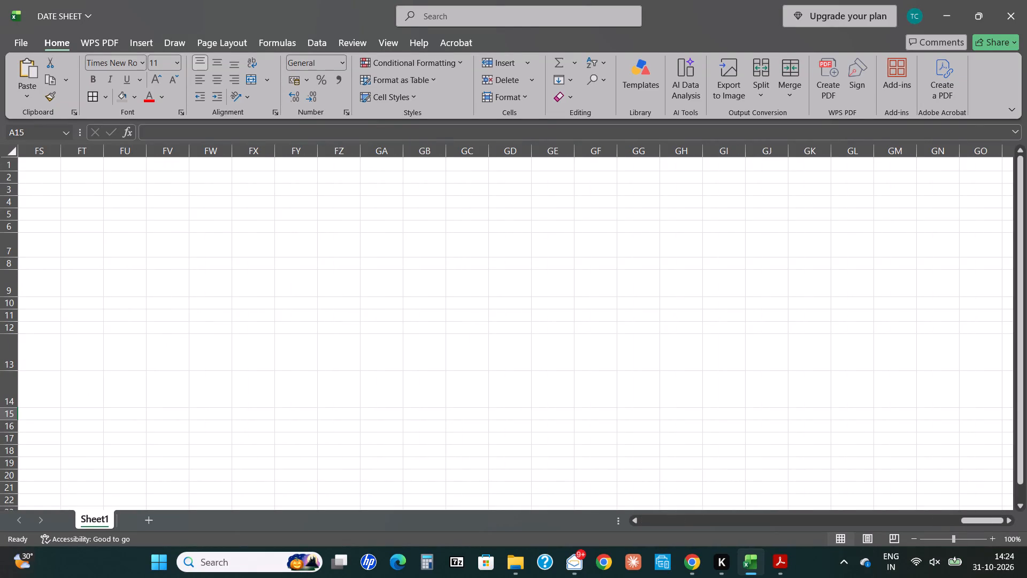
pyautogui.hscroll(6, 13, 319)
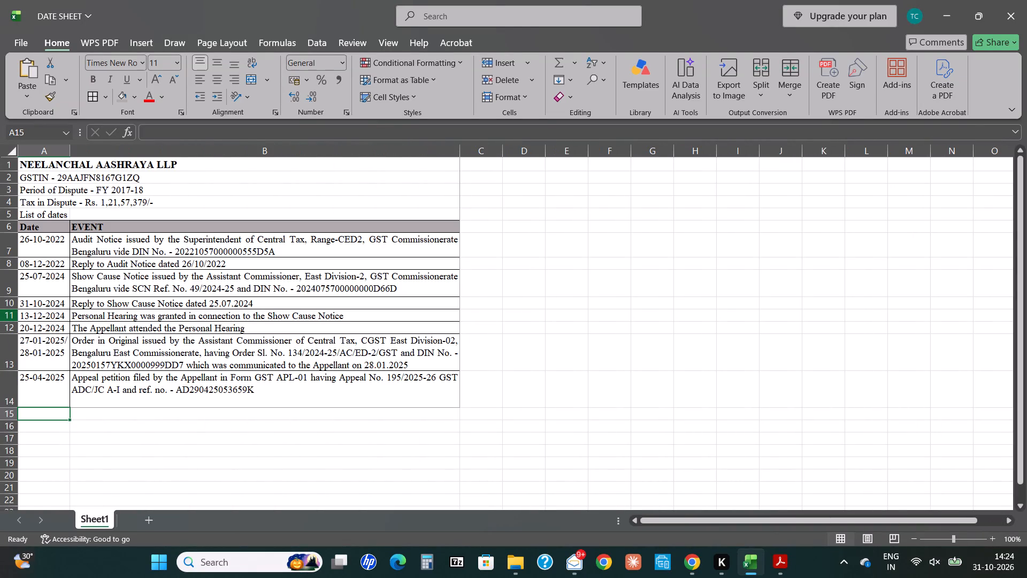
pyautogui.press('Up')
pyautogui.hotkey('shift', 'space')
pyautogui.hotkey('ctrl', '+')
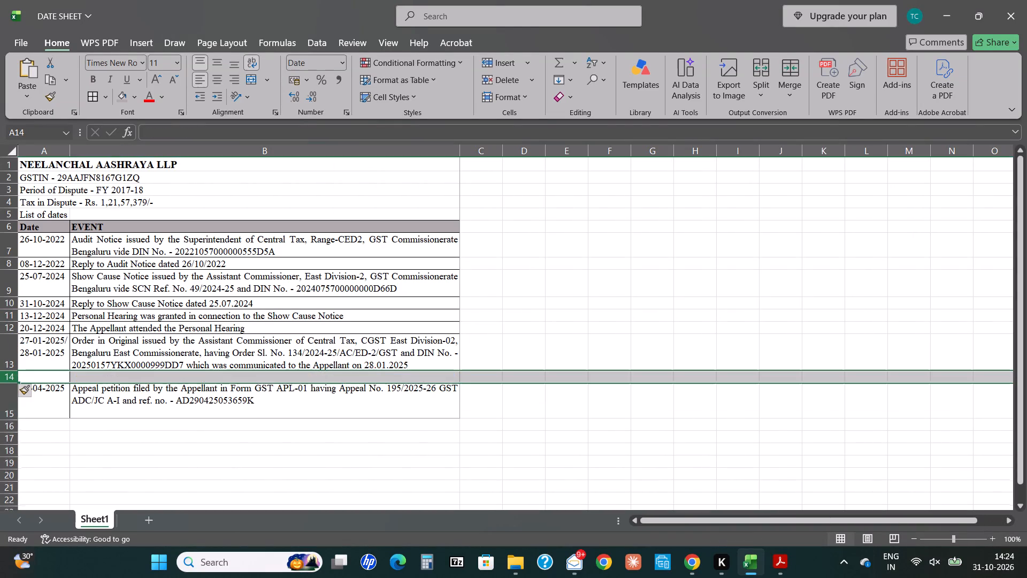
pyautogui.press('Down')
pyautogui.hotkey('shift', 'Right')
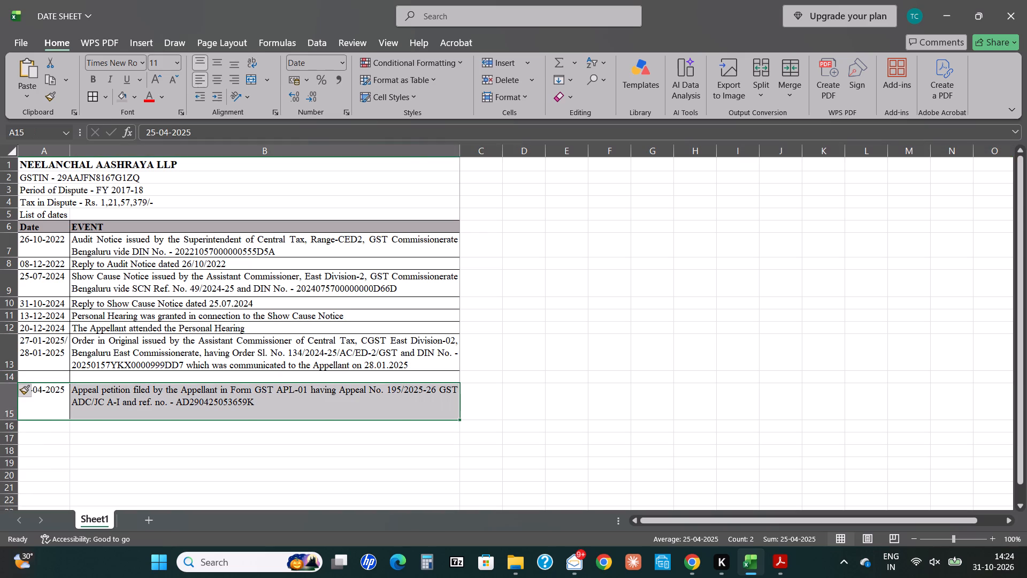
pyautogui.hotkey('ctrl', 'c')
pyautogui.press('Up')
pyautogui.press('Return')
pyautogui.press('Down')
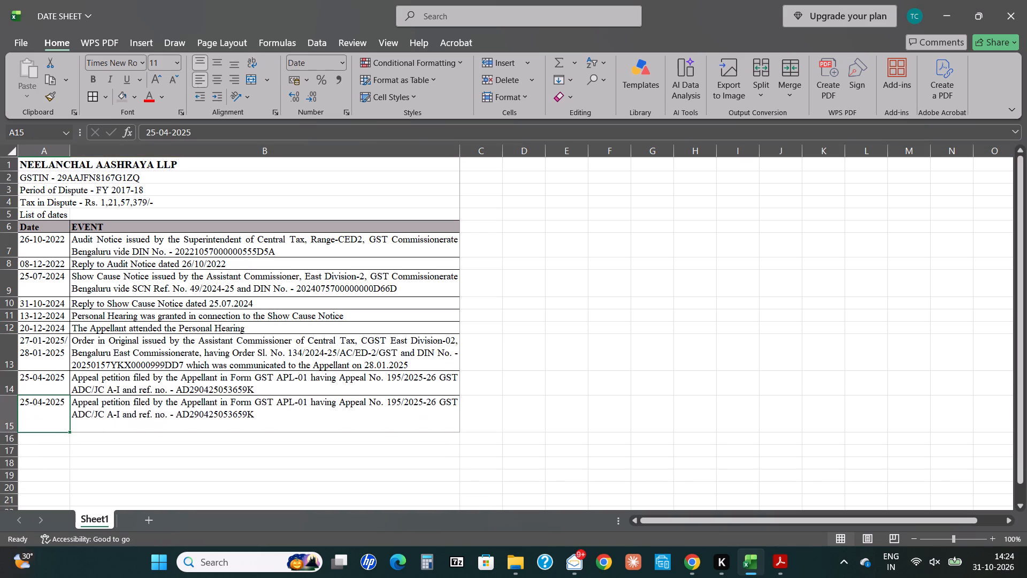
pyautogui.hotkey('shift', 'Right')
pyautogui.press('Delete')
pyautogui.press('Left')
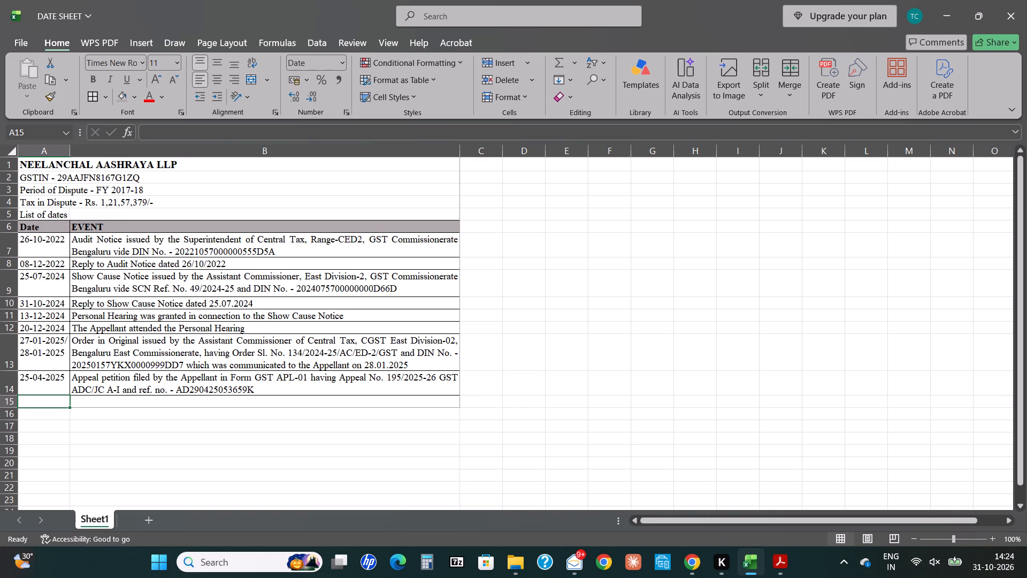
# Enter 29/10/2026 as the date in the cleared row below the appeal petition entry.
pyautogui.write('29/')
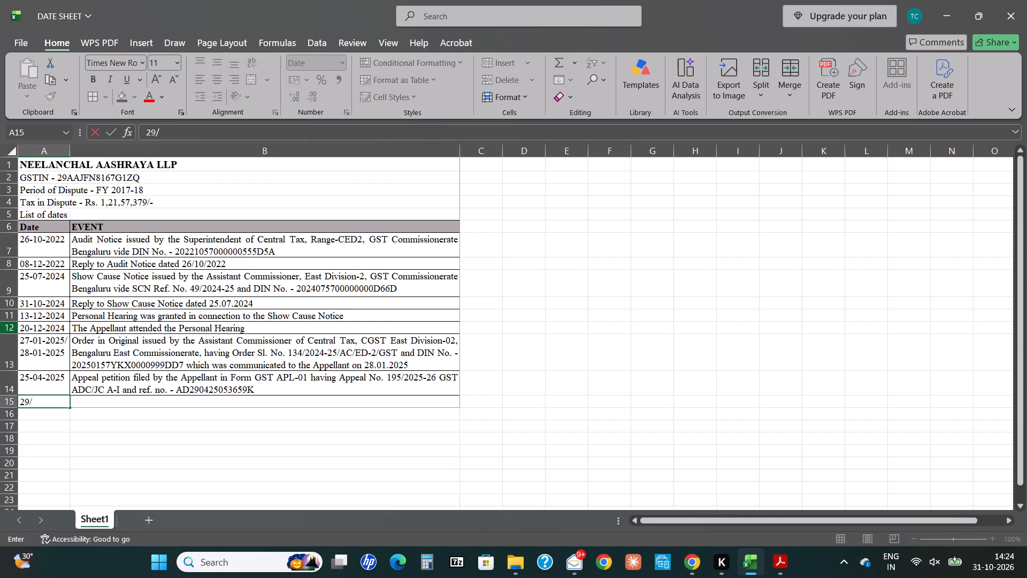
pyautogui.write('10/2026')
pyautogui.press('Tab')
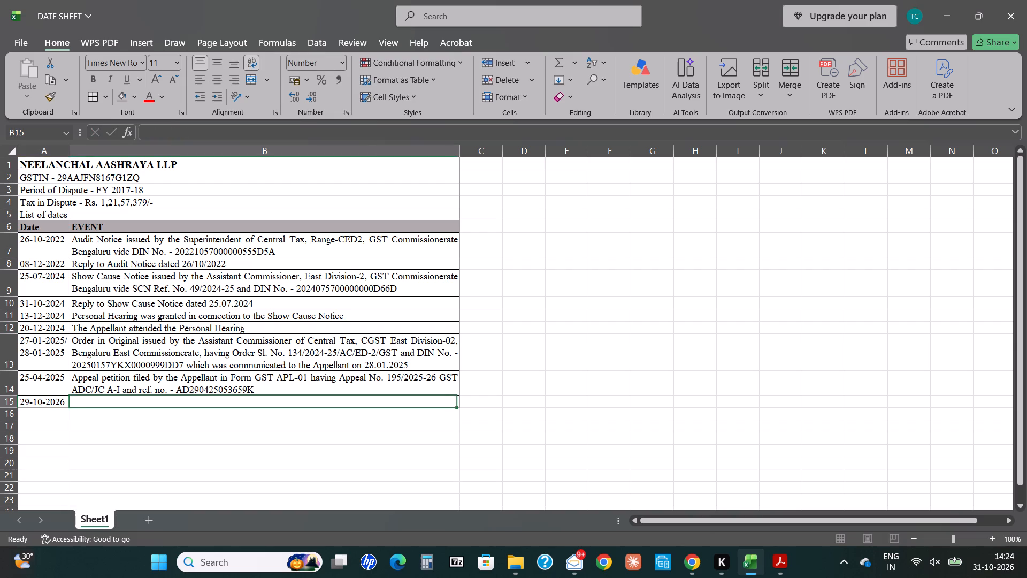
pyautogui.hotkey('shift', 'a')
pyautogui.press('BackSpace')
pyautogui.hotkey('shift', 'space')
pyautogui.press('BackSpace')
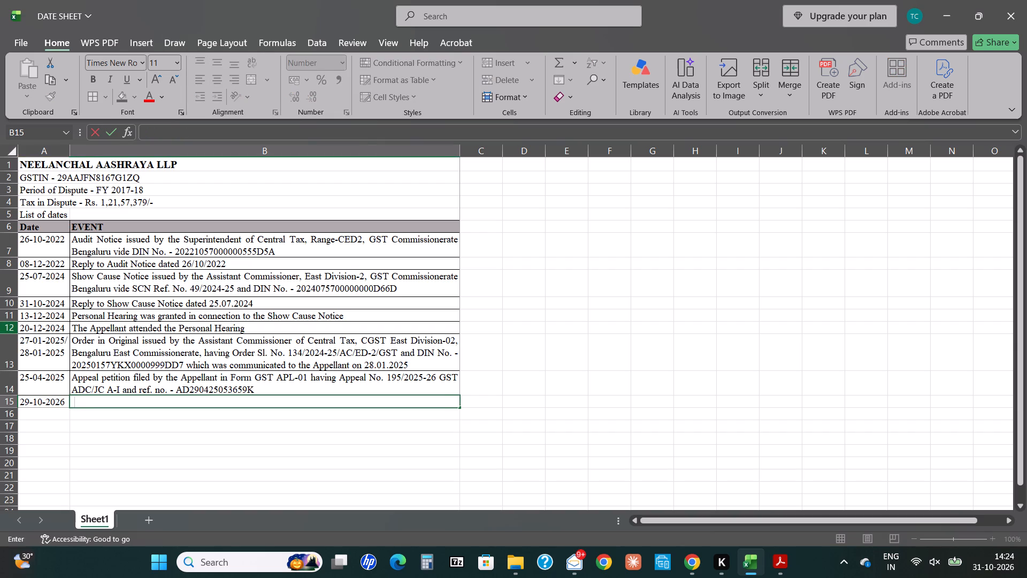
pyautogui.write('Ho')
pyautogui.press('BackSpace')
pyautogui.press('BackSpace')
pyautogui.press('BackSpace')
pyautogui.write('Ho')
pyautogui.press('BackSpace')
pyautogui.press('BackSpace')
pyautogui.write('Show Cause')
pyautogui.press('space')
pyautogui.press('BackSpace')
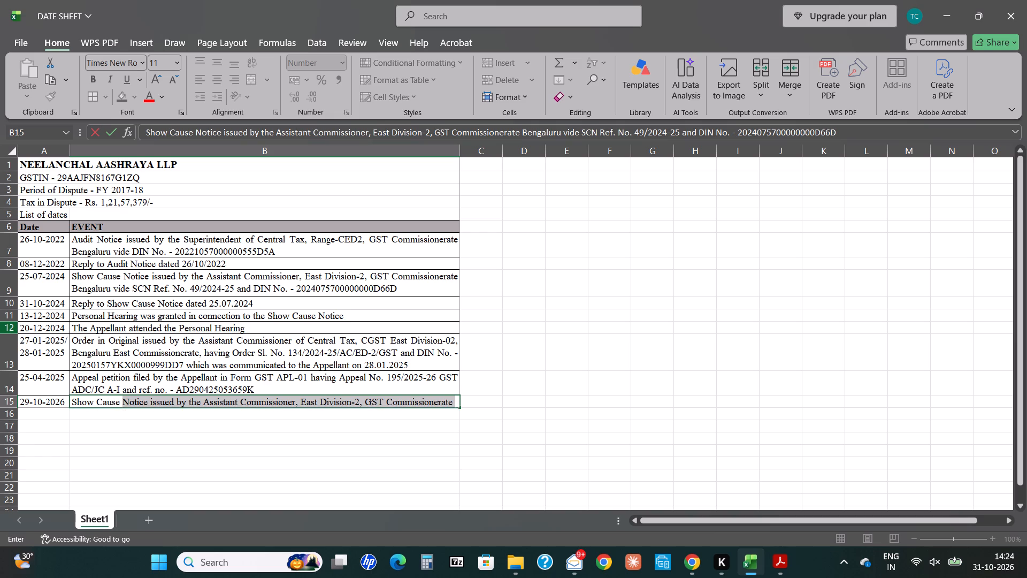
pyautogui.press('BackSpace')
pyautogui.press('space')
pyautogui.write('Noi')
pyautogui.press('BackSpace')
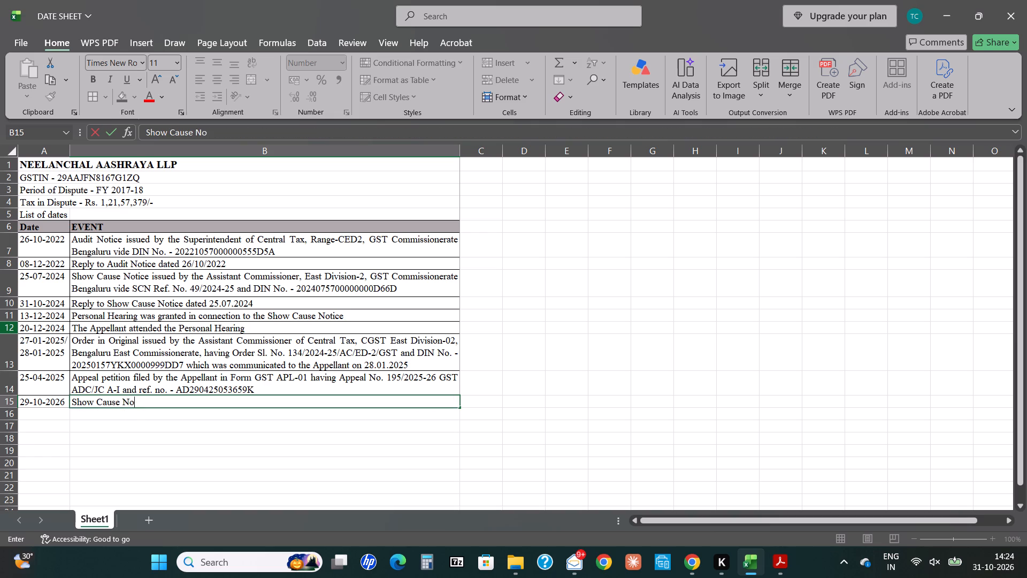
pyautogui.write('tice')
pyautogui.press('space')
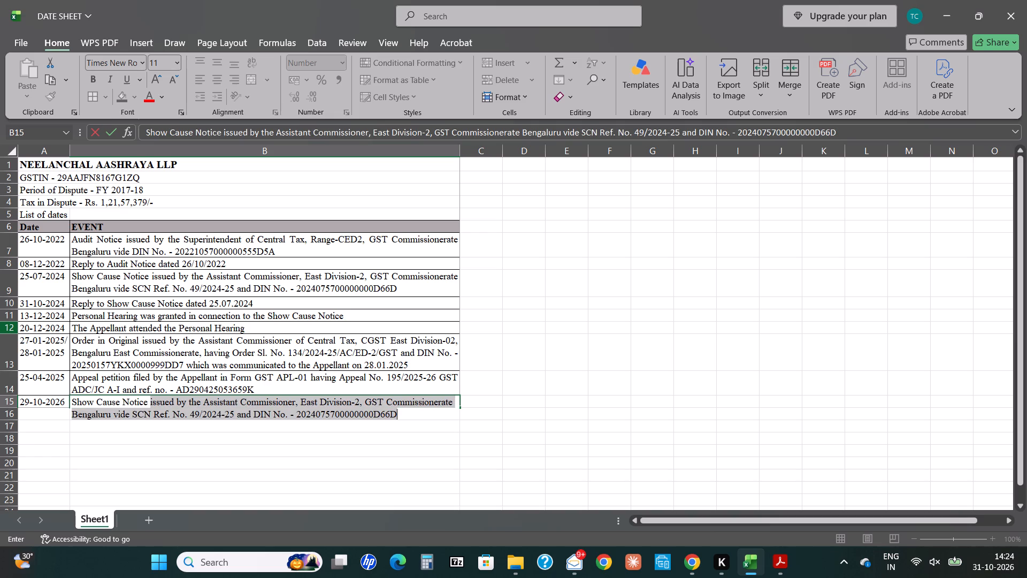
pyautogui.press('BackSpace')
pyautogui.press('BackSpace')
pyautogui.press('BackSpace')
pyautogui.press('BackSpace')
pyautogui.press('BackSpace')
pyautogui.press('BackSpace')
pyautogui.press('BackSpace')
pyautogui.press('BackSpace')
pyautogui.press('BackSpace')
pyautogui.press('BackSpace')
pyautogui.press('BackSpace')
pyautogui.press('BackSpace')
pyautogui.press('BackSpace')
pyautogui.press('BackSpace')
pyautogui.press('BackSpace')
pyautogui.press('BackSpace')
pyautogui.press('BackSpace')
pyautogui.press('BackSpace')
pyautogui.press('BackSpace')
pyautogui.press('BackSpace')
# Enter the 29-10-2026 event as "Notice for Personal Hearing was issued via email" and save the workbook.
pyautogui.write('Notice for p')
pyautogui.press('BackSpace')
pyautogui.write('Perosn')
pyautogui.press('BackSpace')
pyautogui.press('BackSpace')
pyautogui.press('BackSpace')
pyautogui.write('sonal Hearing')
pyautogui.press('space')
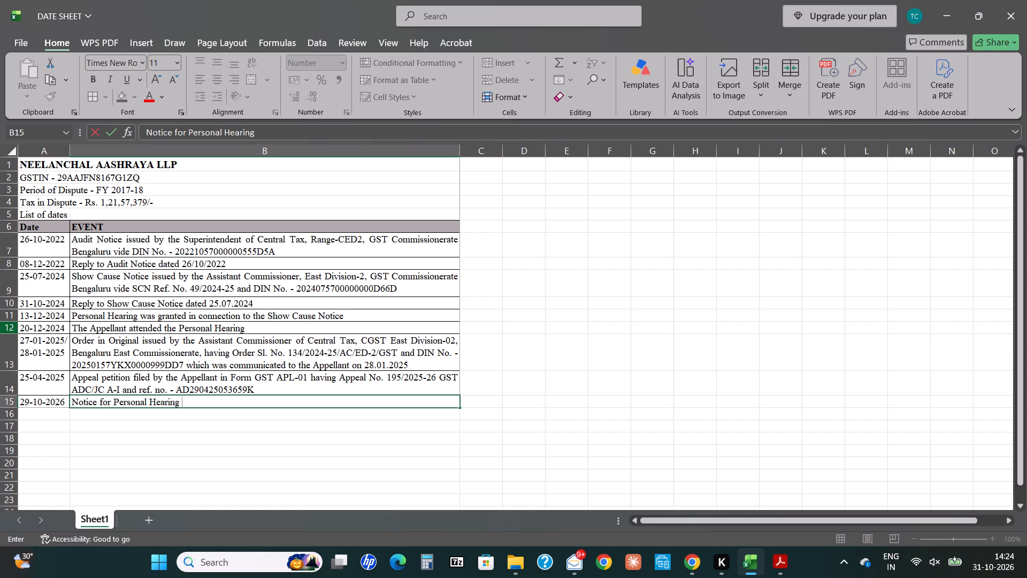
pyautogui.write('was')
pyautogui.press('space')
pyautogui.write('granted via eam')
pyautogui.press('BackSpace')
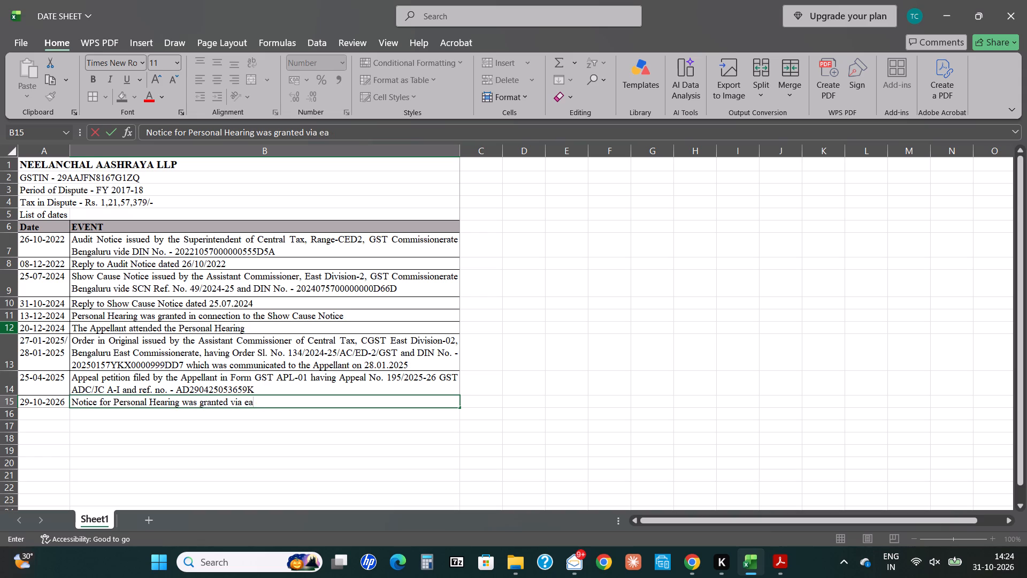
pyautogui.hotkey('ctrl', 'BackSpace')
pyautogui.press('BackSpace')
pyautogui.press('BackSpace')
pyautogui.press('BackSpace')
pyautogui.press('BackSpace')
pyautogui.press('BackSpace')
pyautogui.press('BackSpace')
pyautogui.press('BackSpace')
pyautogui.press('BackSpace')
pyautogui.press('BackSpace')
pyautogui.press('BackSpace')
pyautogui.press('BackSpace')
pyautogui.press('BackSpace')
pyautogui.press('BackSpace')
pyautogui.press('BackSpace')
pyautogui.write('issued via email')
pyautogui.press('space')
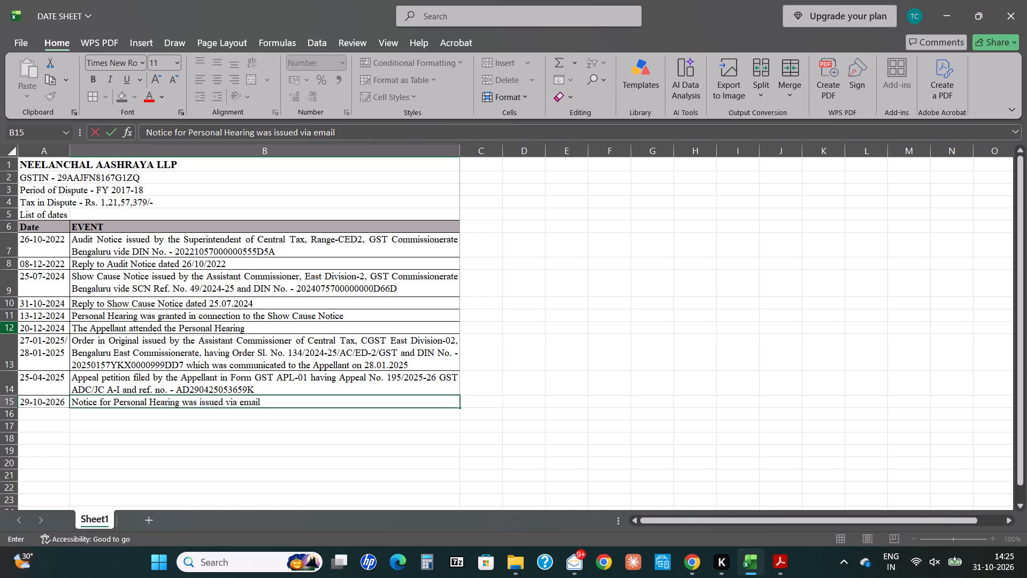
pyautogui.press('BackSpace')
pyautogui.press('Return')
pyautogui.hotkey('ctrl', 's')
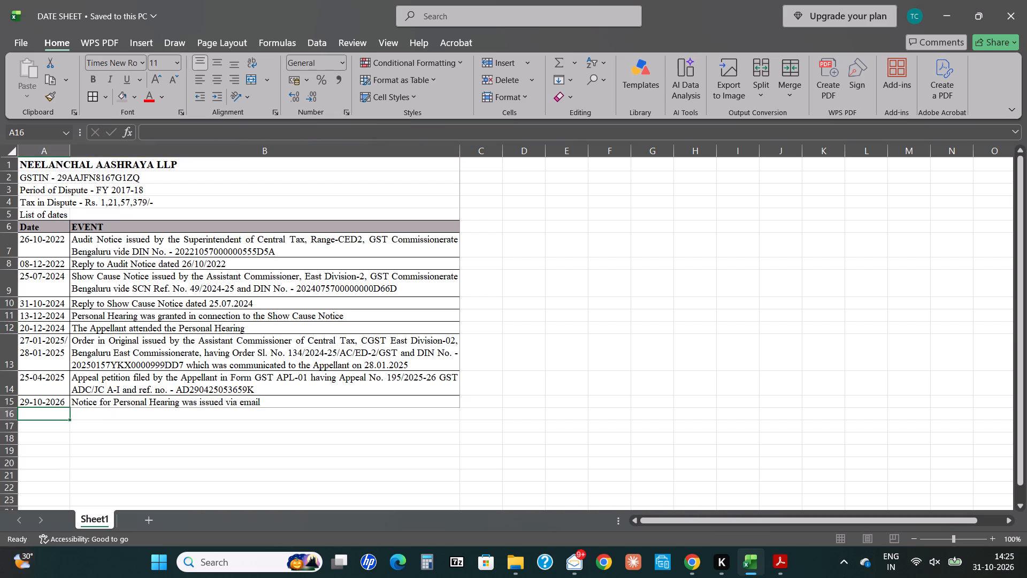
# Apply all borders to the date and event cells of the 29-10-2026 row.
pyautogui.press('Up')
pyautogui.hotkey('ctrl', 'shift', 'Right')
pyautogui.write('hba')
pyautogui.click(2, 384)
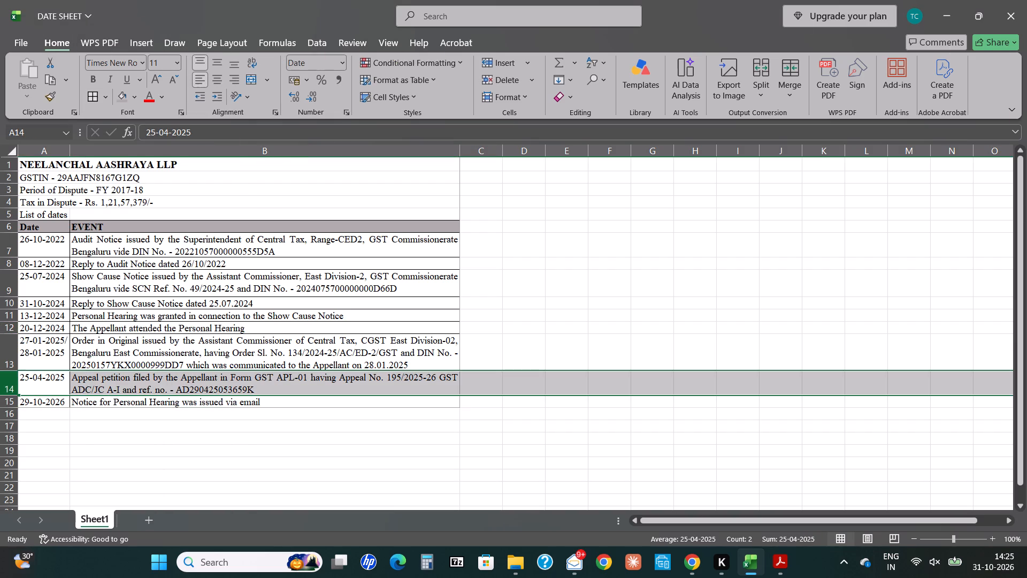
pyautogui.click(163, 482)
# Open the print preview of the date sheet.
pyautogui.hotkey('ctrl', 'p')
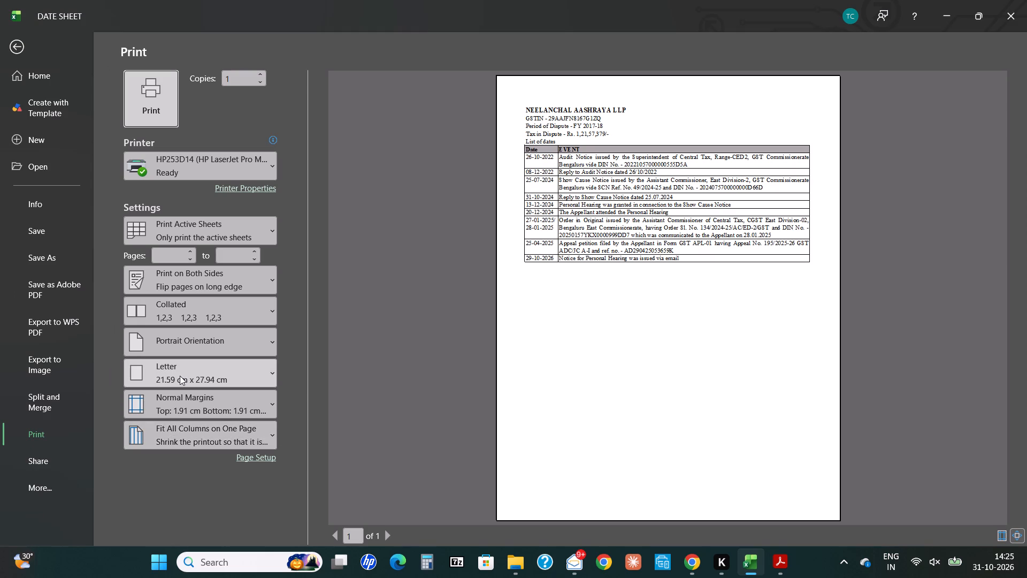
# Switch to File Explorer, open the Date Sheet PDF in POLY PLAST's Merged folder, and review its layout and event wording.
pyautogui.hotkey('alt', 'Tab')
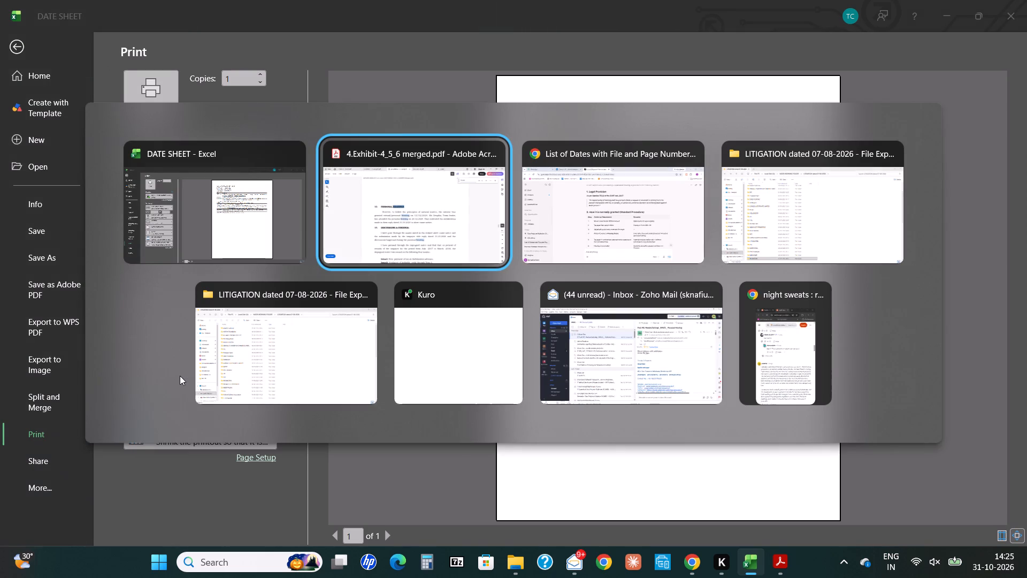
pyautogui.hotkey('alt', 'Down')
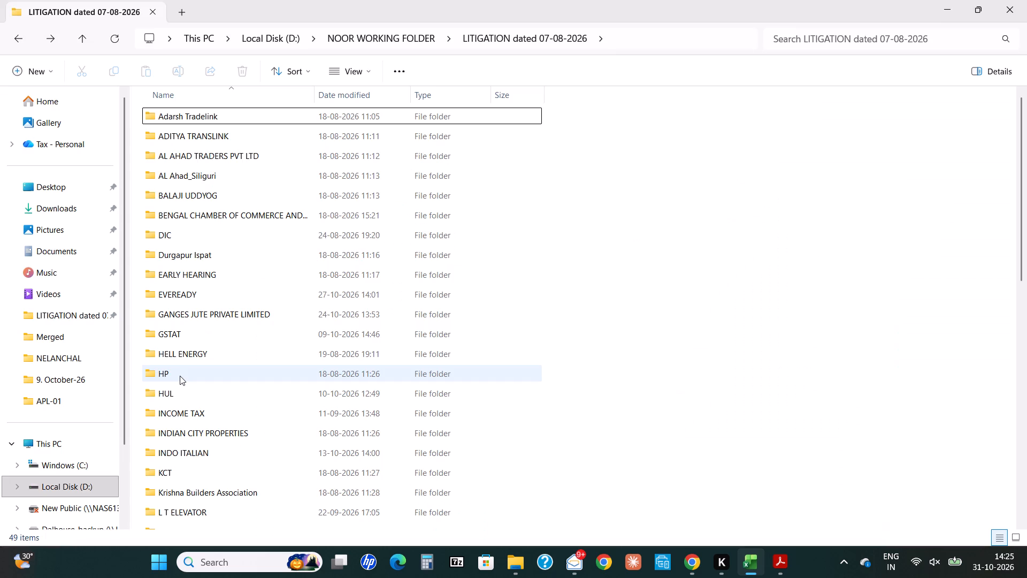
pyautogui.write('po')
pyautogui.press('Return')
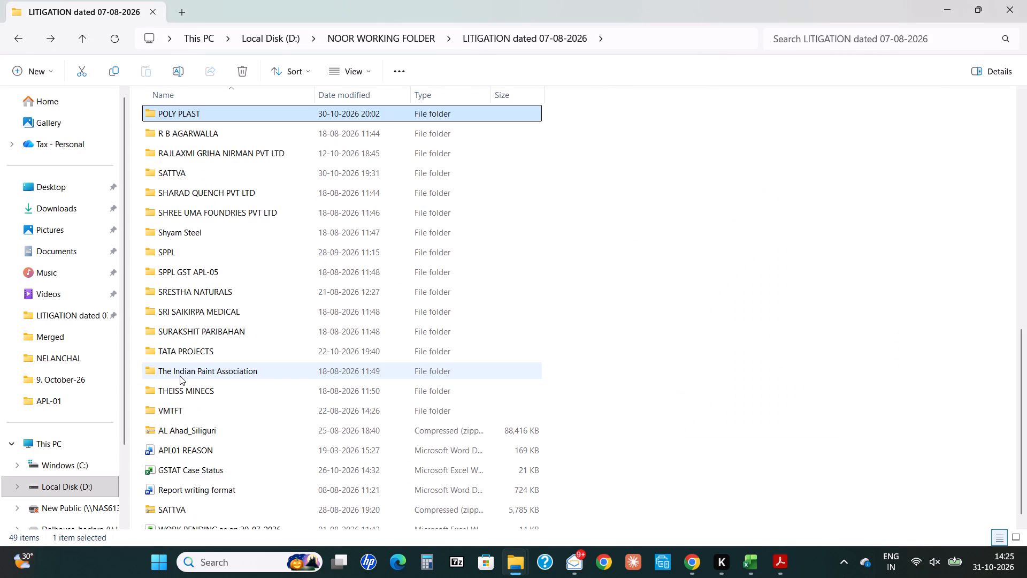
pyautogui.press('Down')
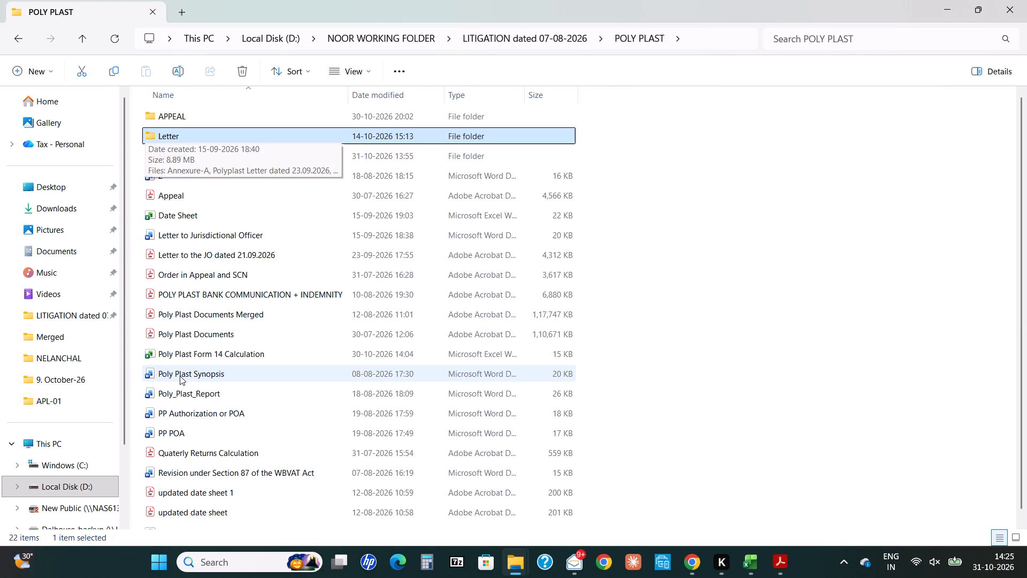
pyautogui.press('Down')
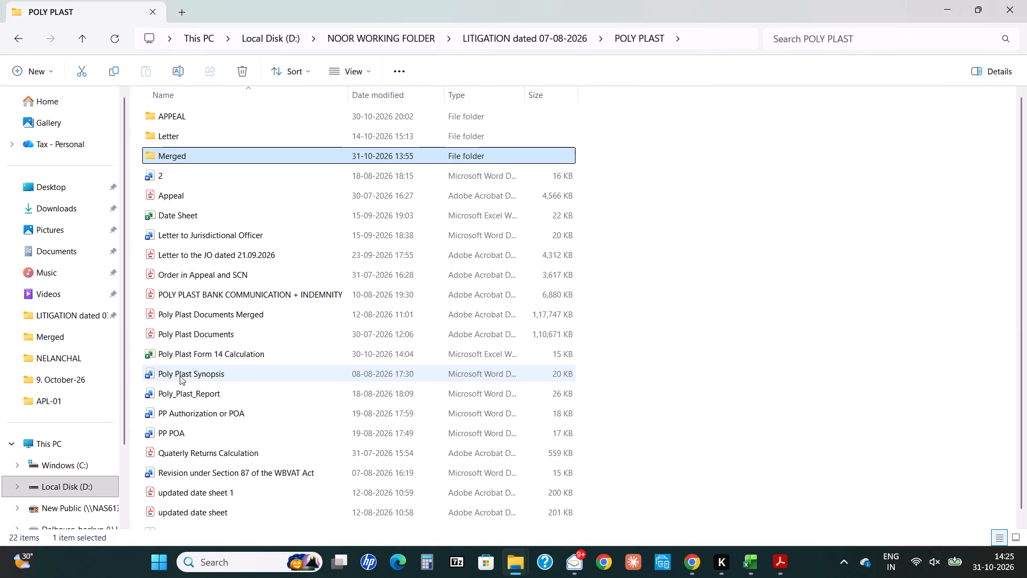
pyautogui.press('Return')
pyautogui.press('Down')
pyautogui.press('Up')
pyautogui.press('Return')
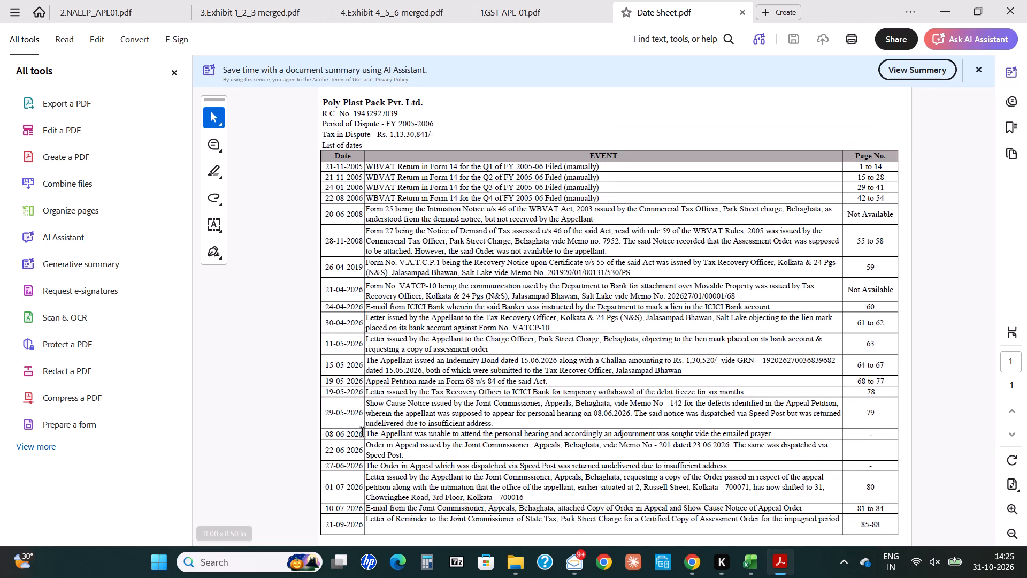
pyautogui.scroll(-1, 363, 433)
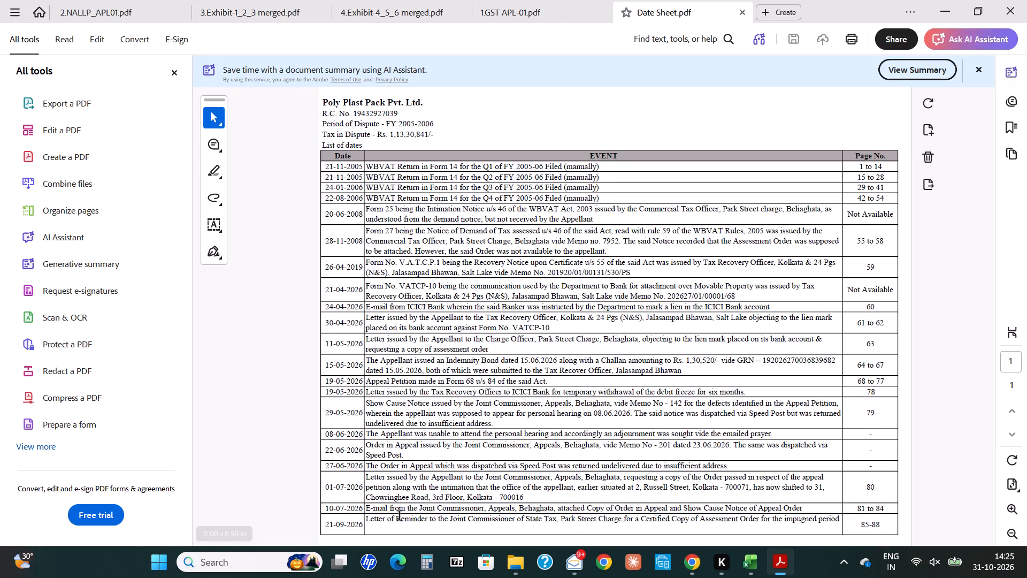
pyautogui.scroll(-1, 400, 516)
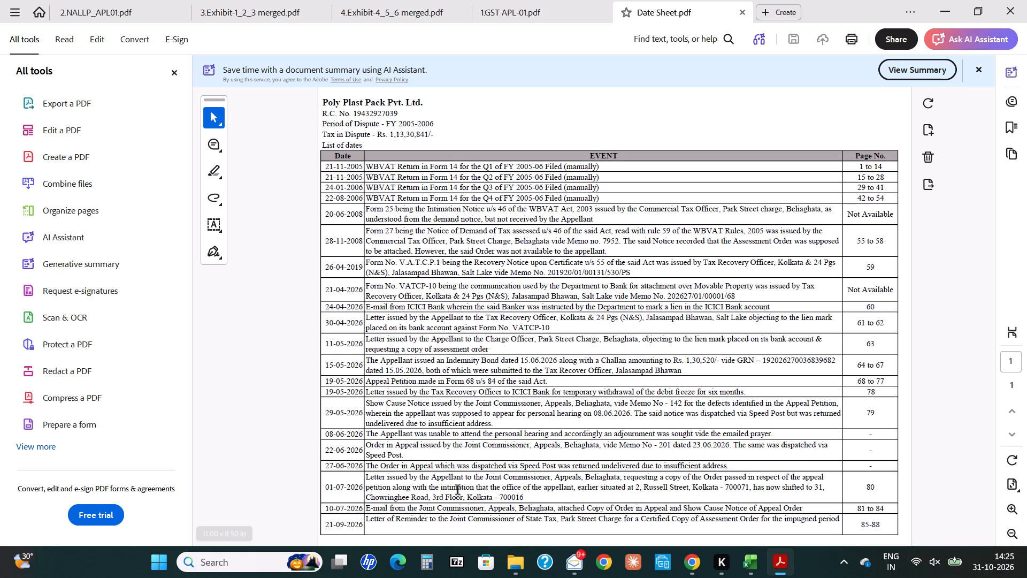
# Switch back to Excel and print one copy of the Neelanchal Aashraya LLP date sheet.
pyautogui.hotkey('alt', 'Tab')
pyautogui.hotkey('alt', 'Tab')
pyautogui.hotkey('alt', 'Tab')
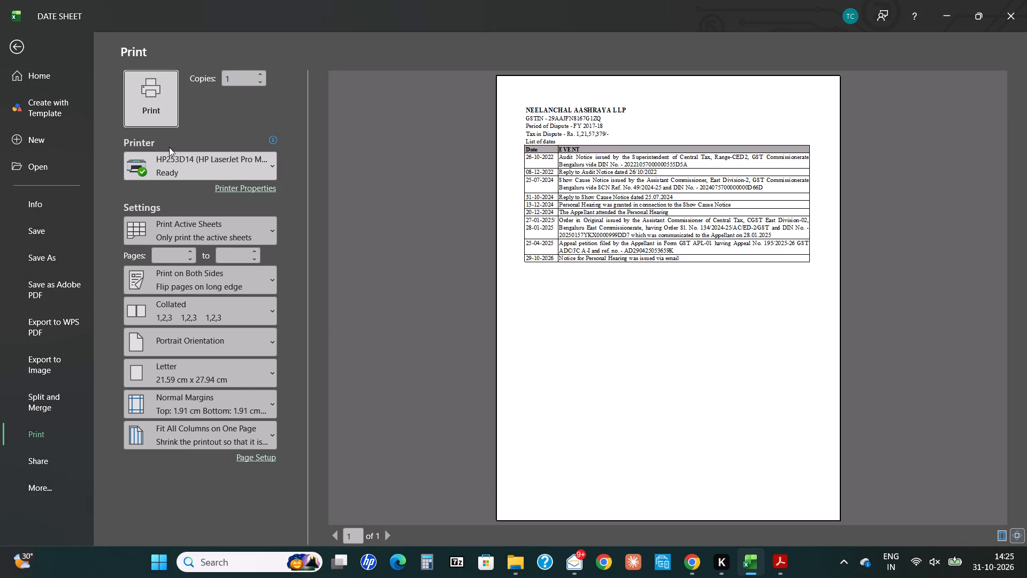
pyautogui.click(157, 107)
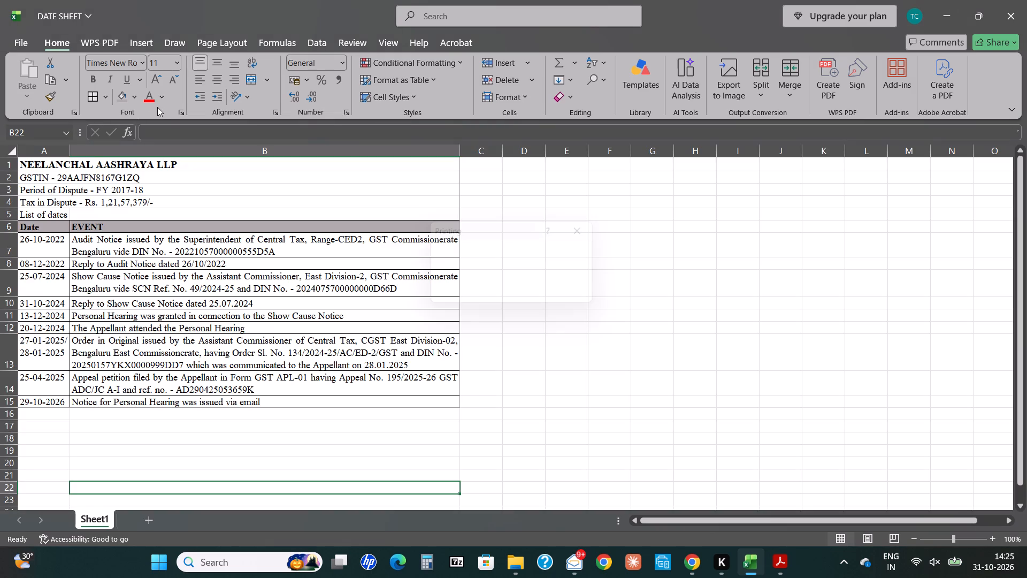
# Save the DATE SHEET workbook and close it.
pyautogui.hotkey('ctrl', 's')
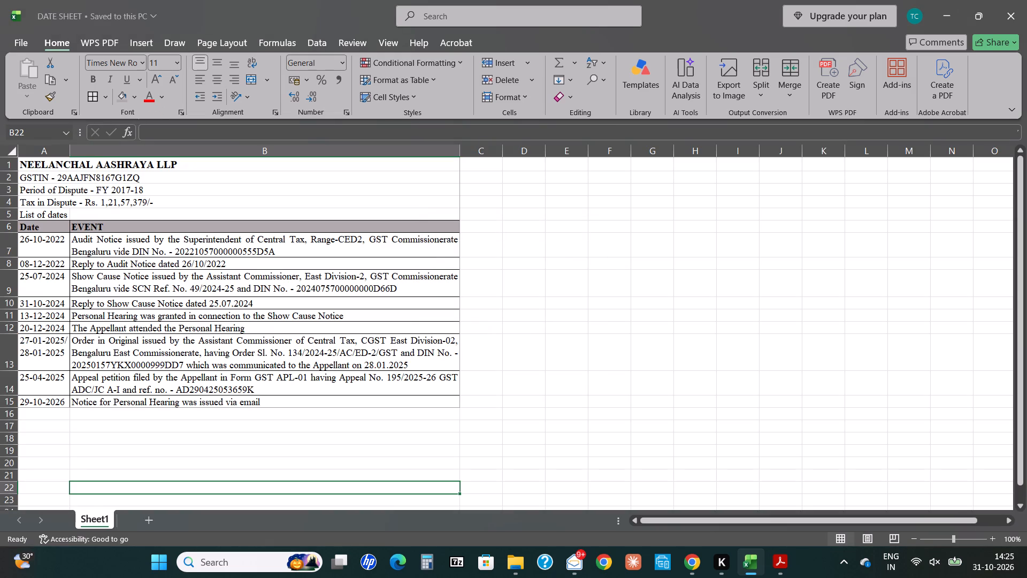
pyautogui.click(1026, 0)
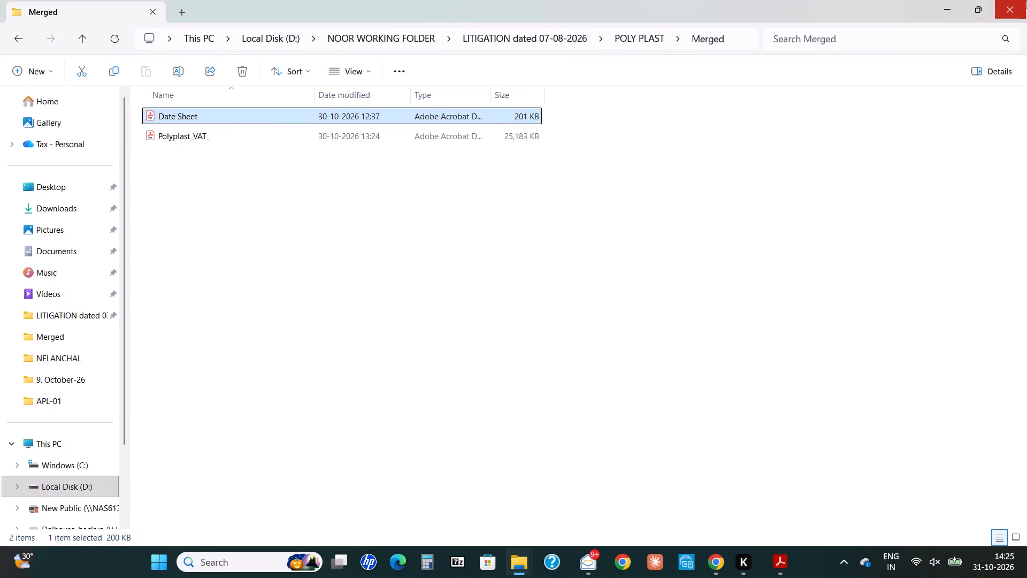